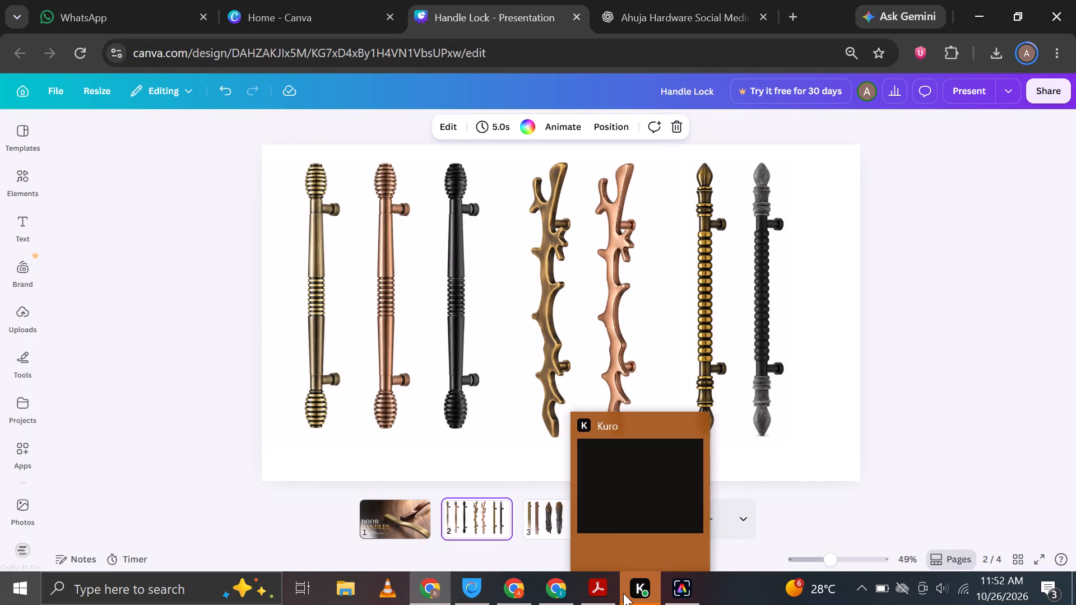
left_click(588, 589)
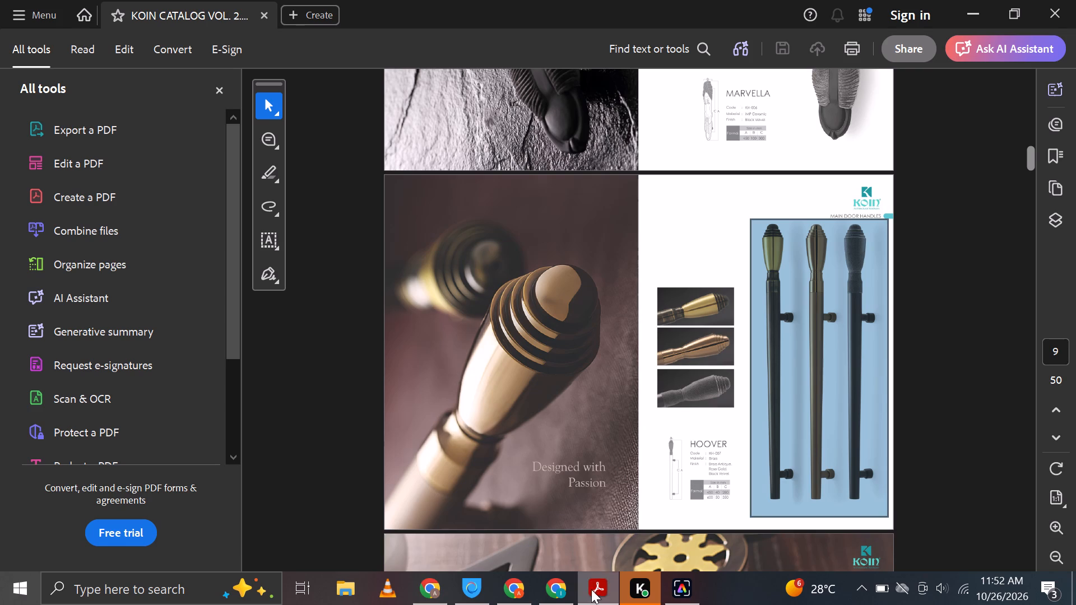
scroll(898, 334, "down", 1)
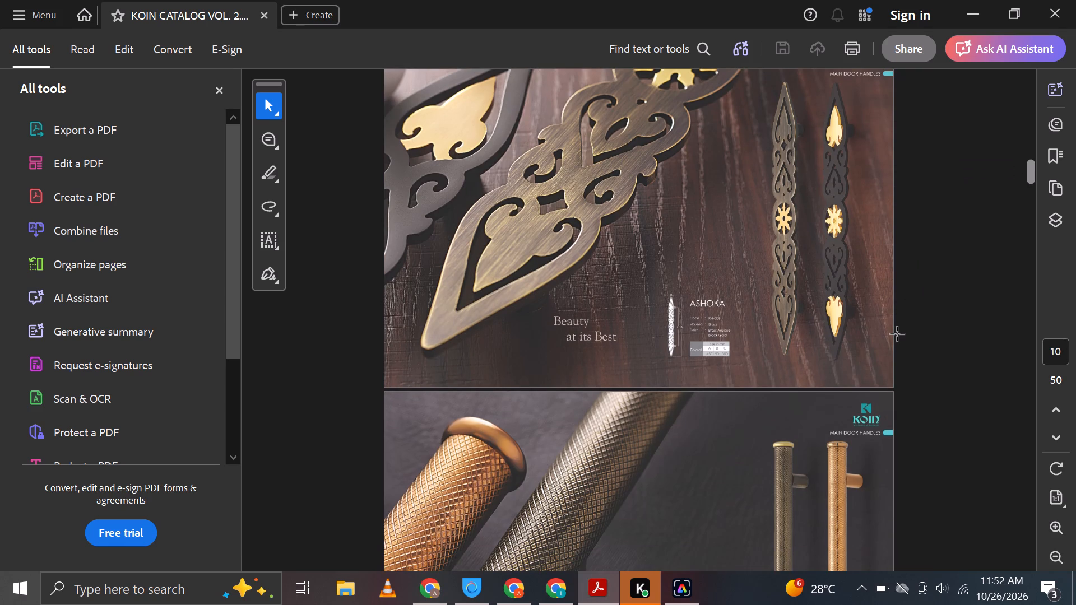
left_click(934, 299)
key("Up")
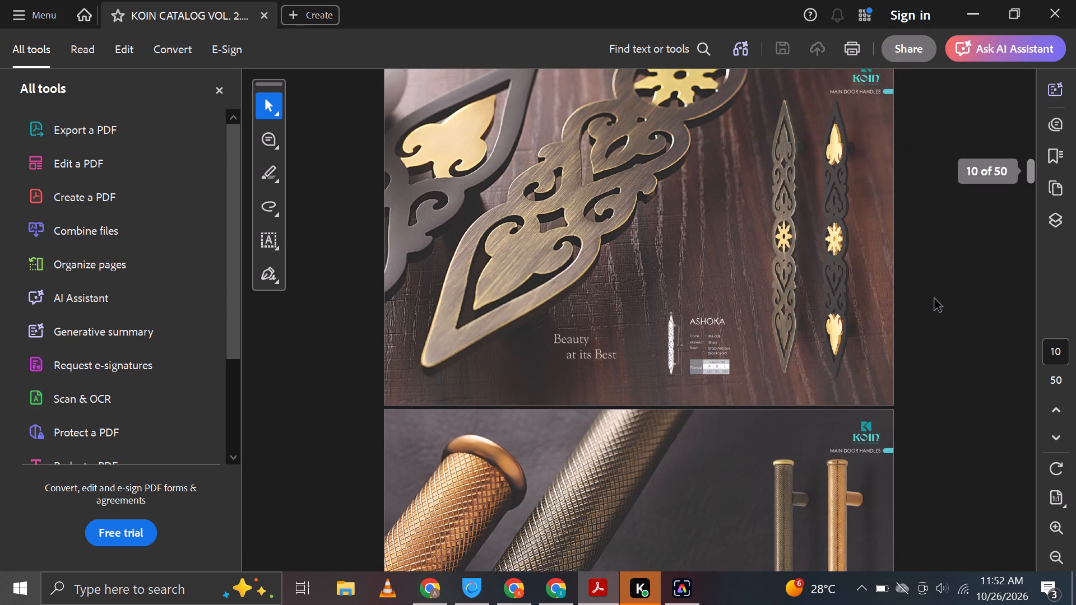
key("Up")
key("Up")
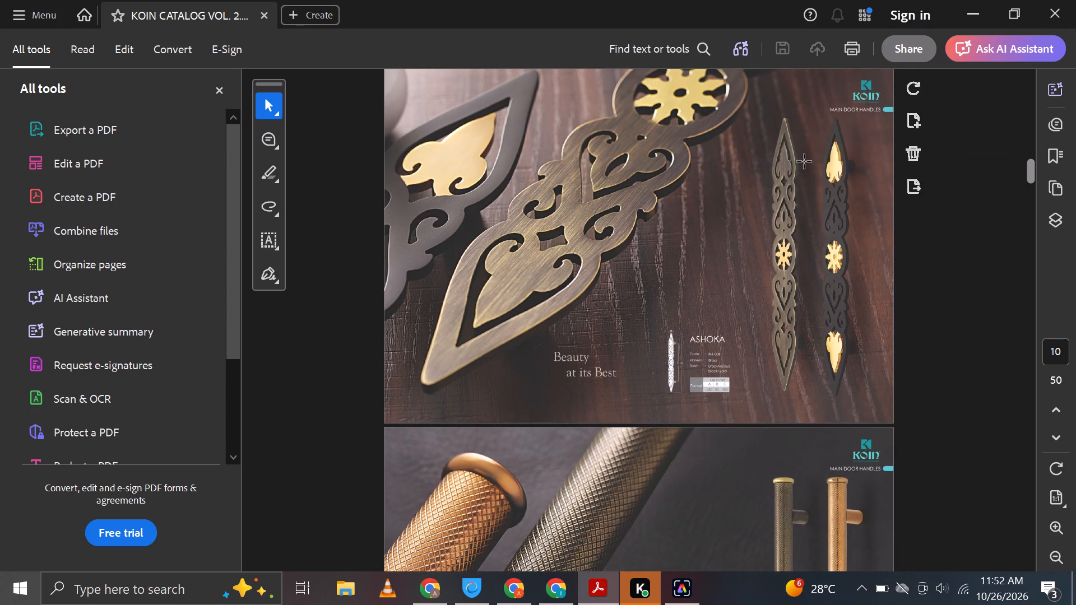
left_click_drag(759, 117, 766, 134)
left_click_drag(766, 134, 852, 424)
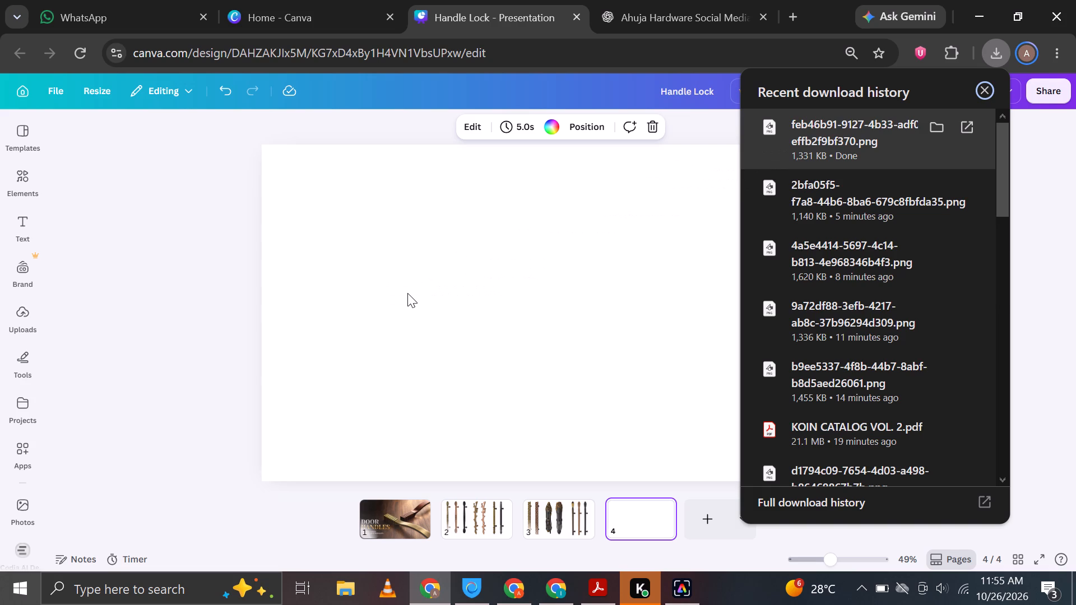
left_click_drag(754, 146, 411, 273)
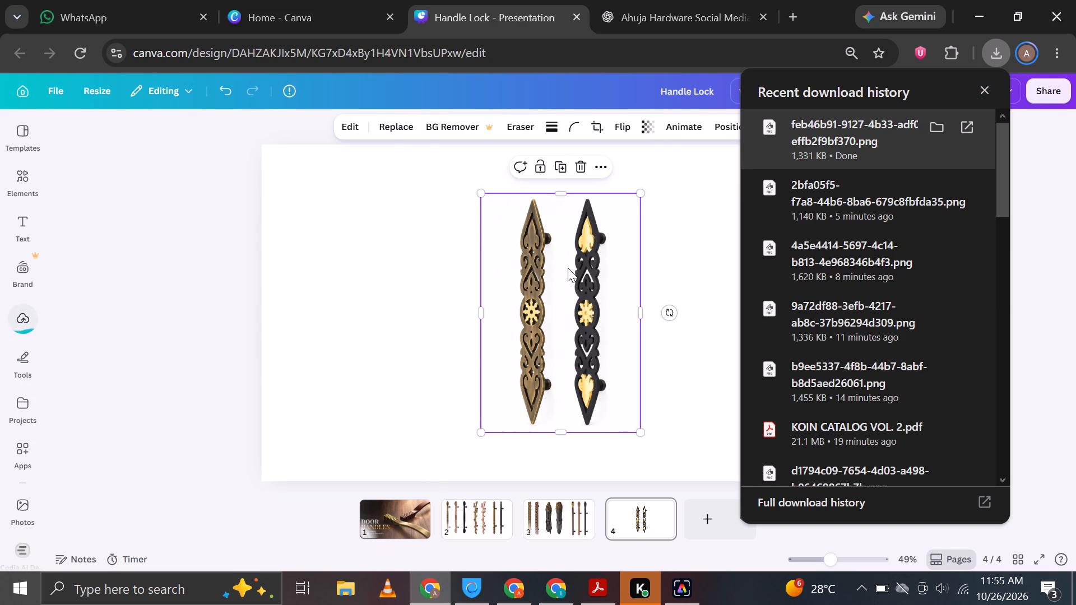
Move the handles image to the upper left area of page 4.
left_click_drag(568, 268, 561, 268)
left_click_drag(536, 267, 407, 243)
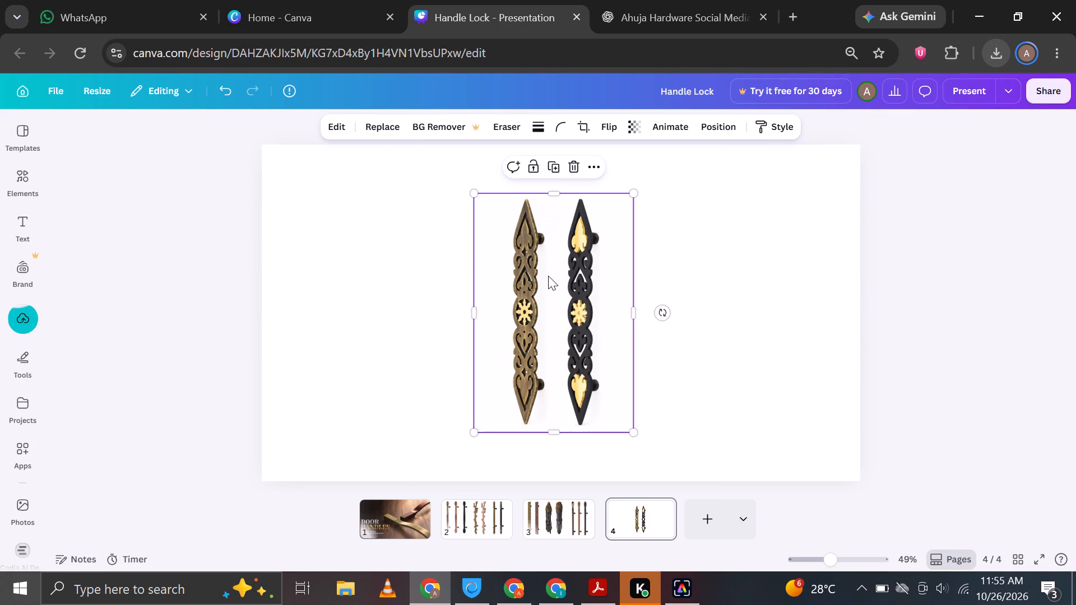
left_click_drag(548, 276, 354, 248)
left_click_drag(353, 249, 352, 254)
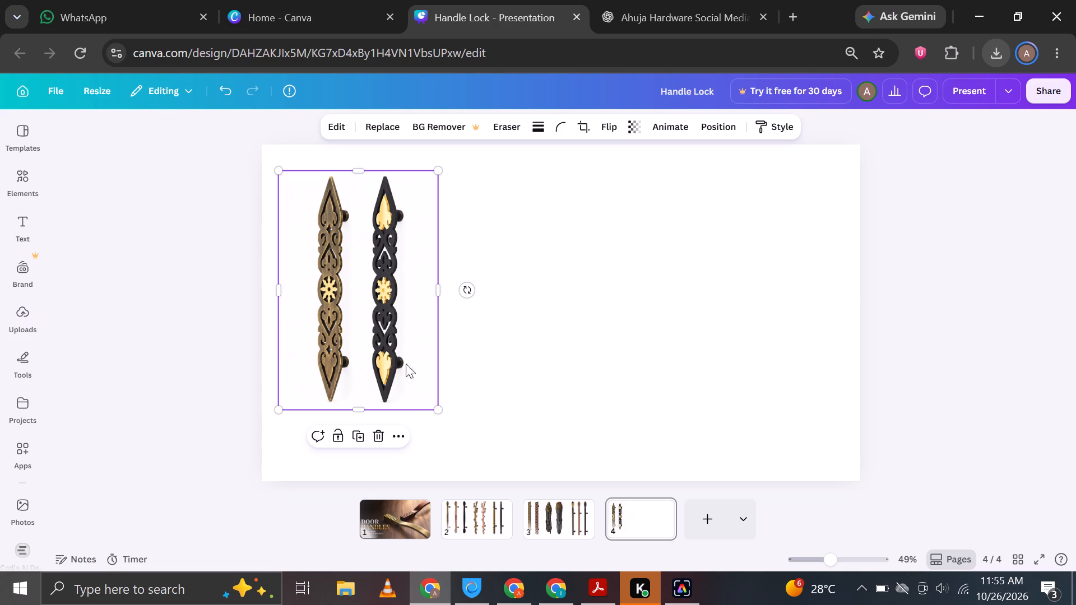
left_click(398, 314)
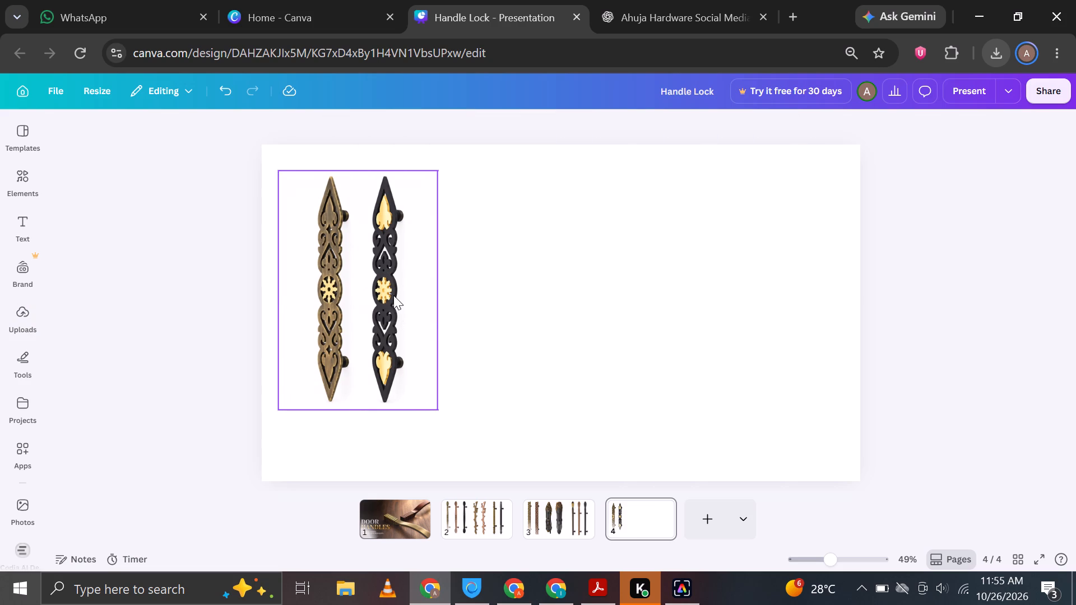
Crop the empty white margins from the left and right sides of the handles image using a freeform ratio.
double_click(375, 272)
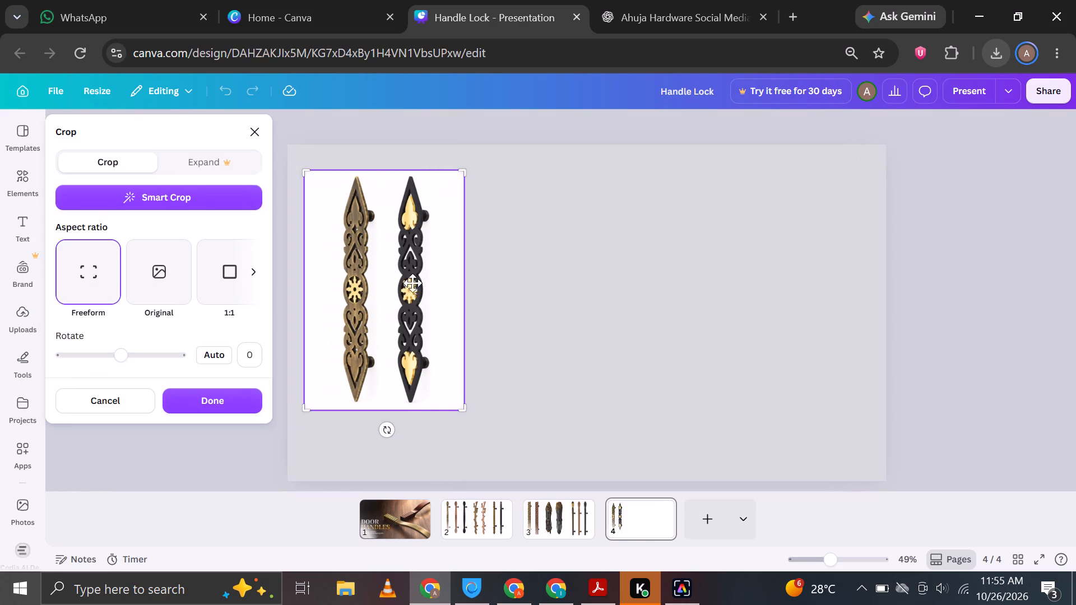
left_click_drag(463, 406, 444, 406)
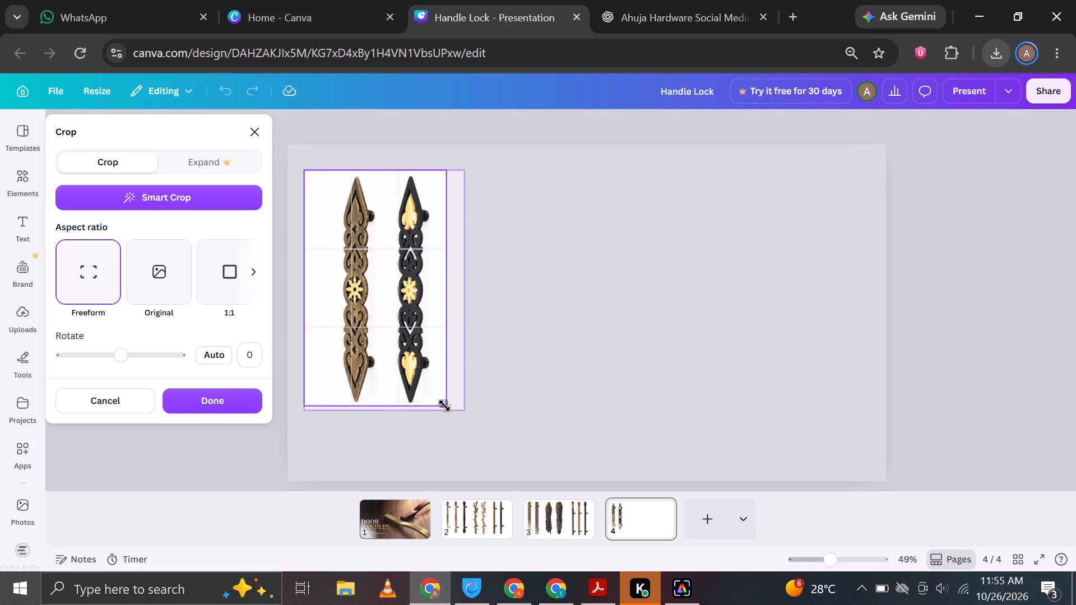
left_click_drag(444, 406, 438, 411)
left_click_drag(307, 407, 329, 415)
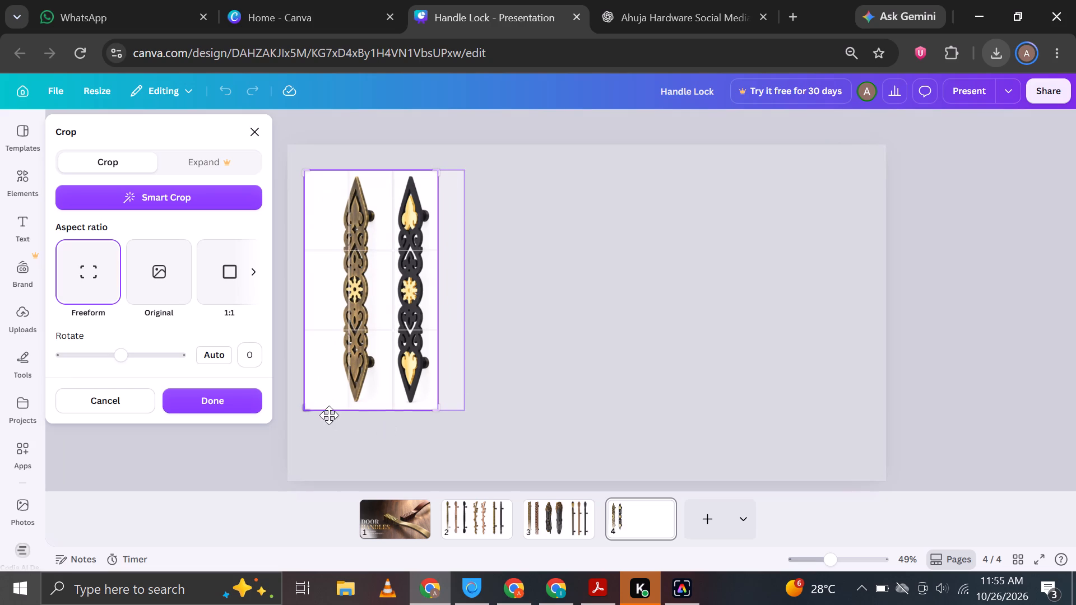
left_click_drag(329, 415, 335, 417)
left_click_drag(304, 399, 323, 401)
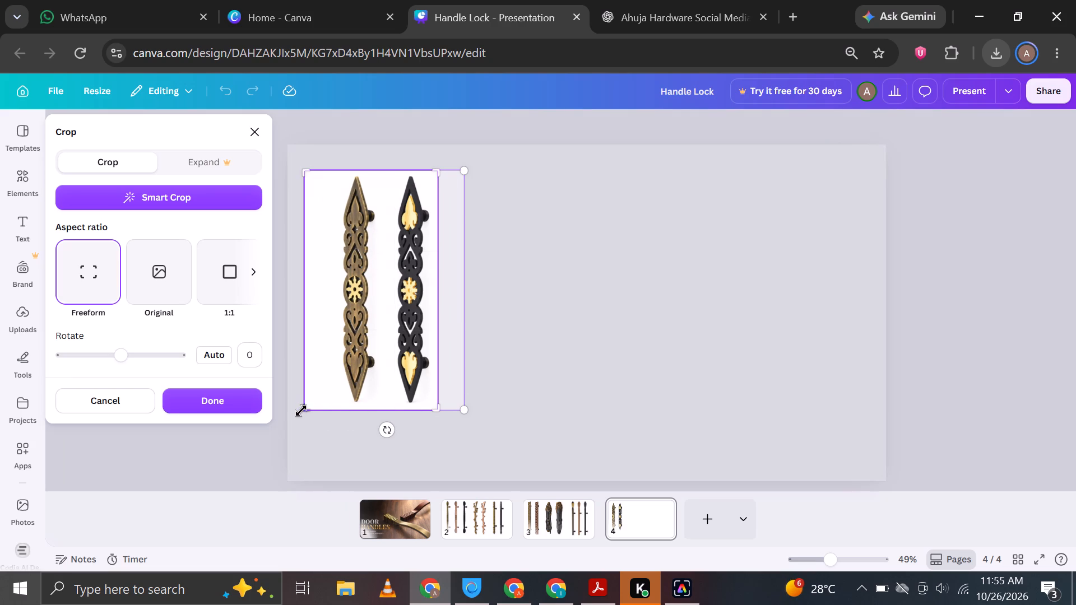
left_click_drag(304, 413, 332, 427)
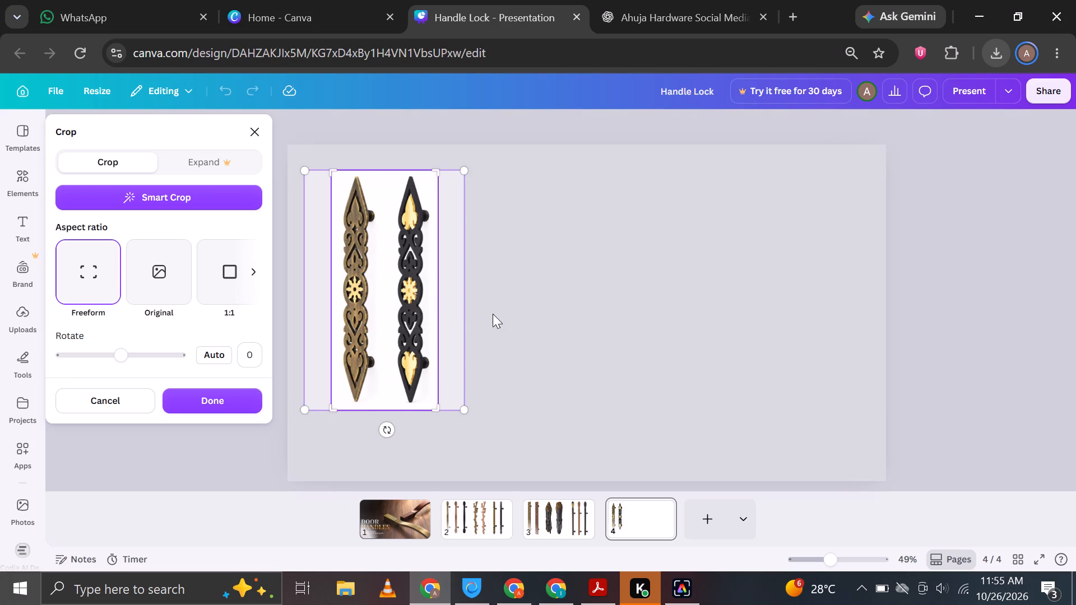
left_click(547, 281)
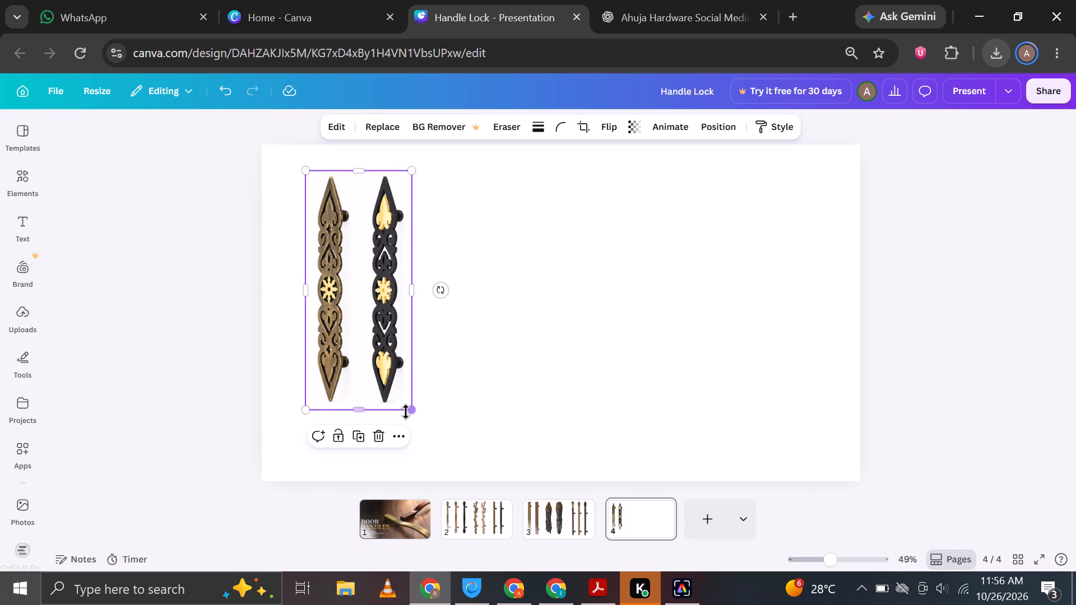
Enlarge the cropped handles image proportionally so it fills most of the height of page 4.
left_click_drag(407, 413, 425, 444)
left_click_drag(427, 447, 433, 476)
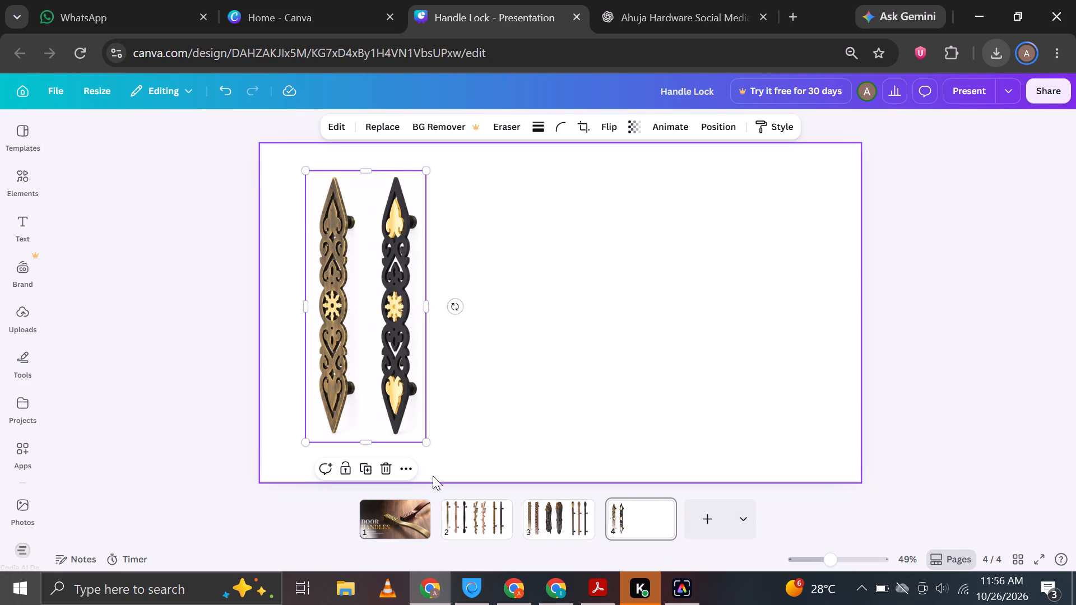
left_click_drag(433, 476, 435, 483)
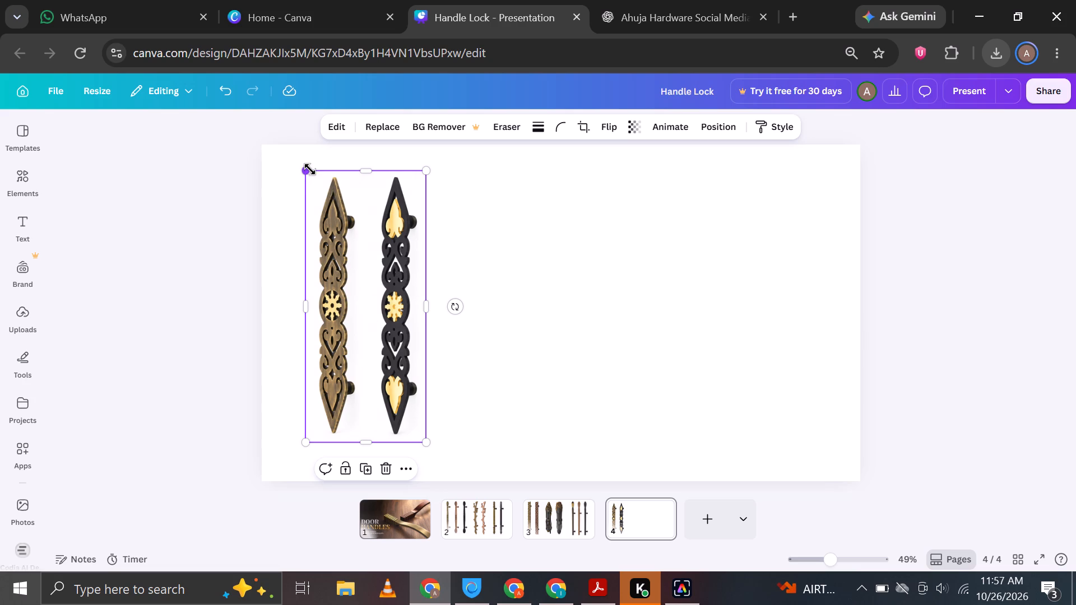
left_click_drag(310, 169, 271, 176)
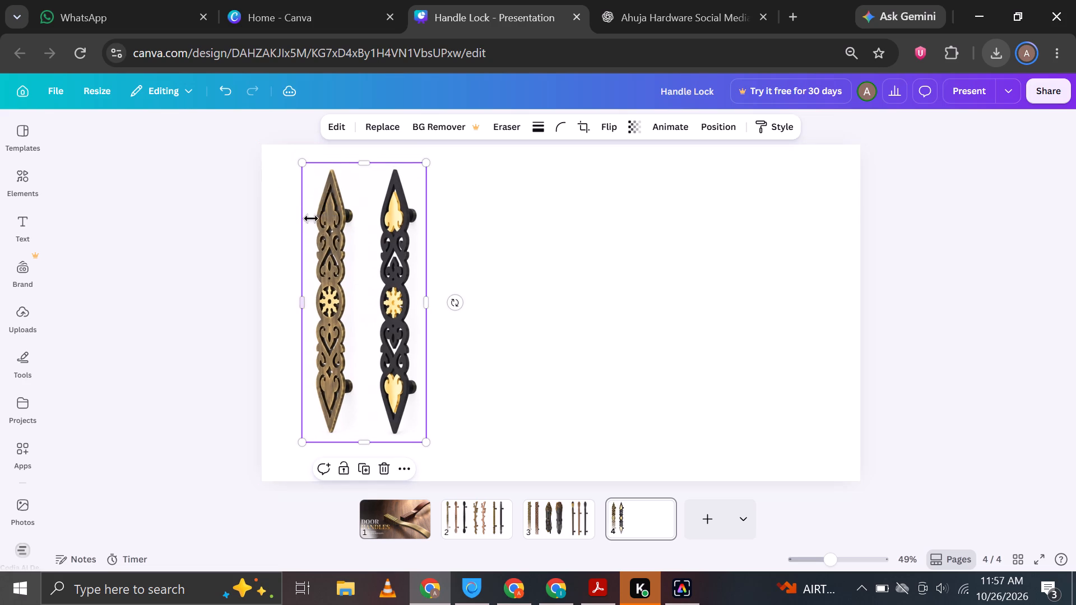
Shift the ornate handles image slightly left and down on page 4.
left_click_drag(361, 244, 351, 246)
left_click(494, 231)
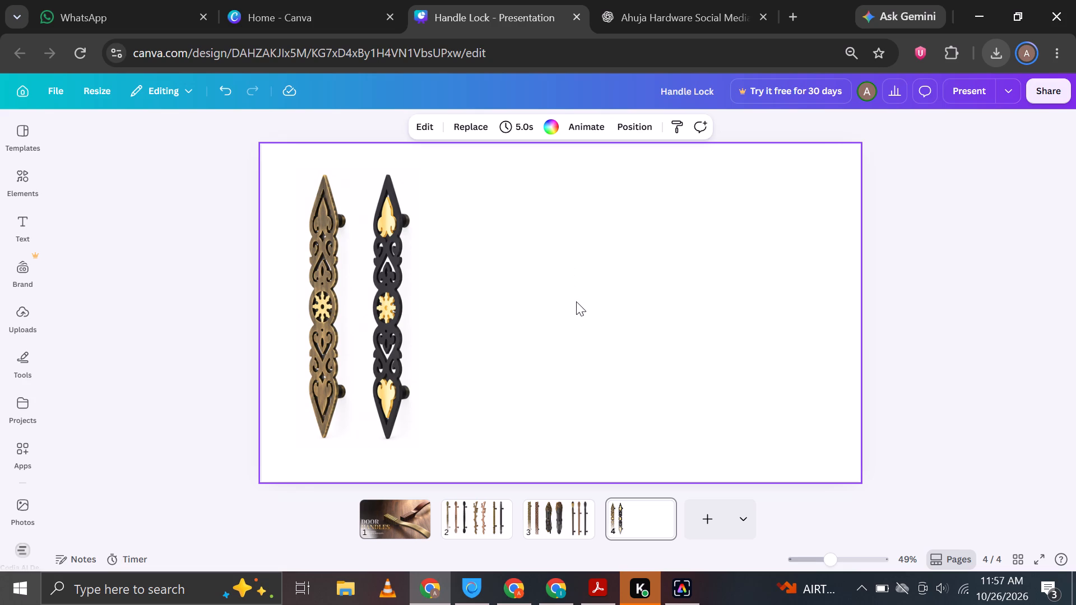
Switch to the KOIN catalog PDF and copy the picture area with the two full-length MARINA handles on page 11.
left_click(607, 592)
scroll(947, 289, "down", 1)
scroll(947, 289, "up", 1)
scroll(947, 289, "down", 1)
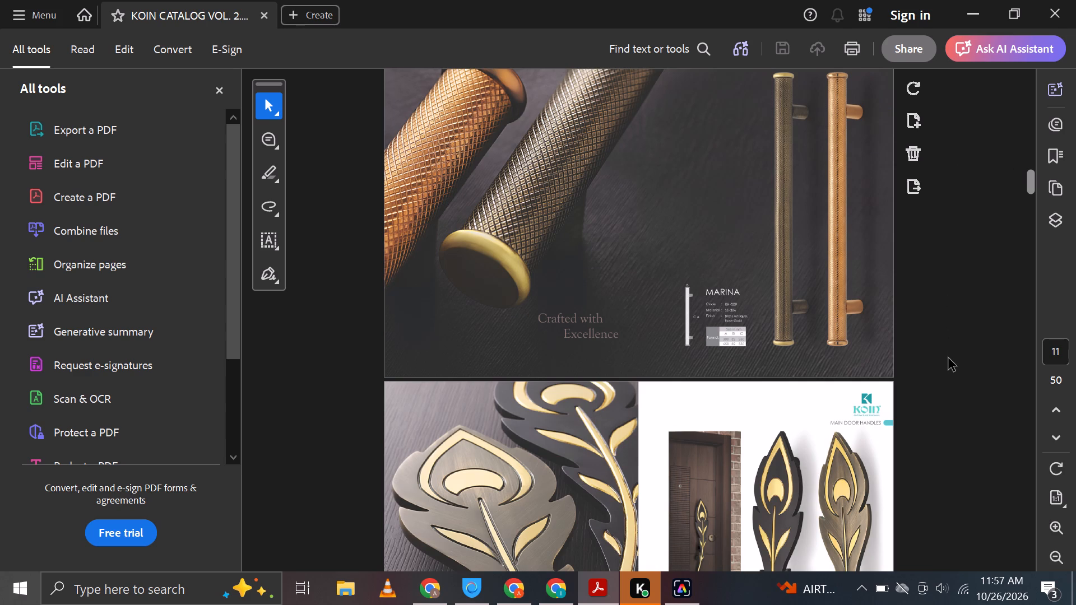
key("Up")
key("Up")
key("Up")
key("Up")
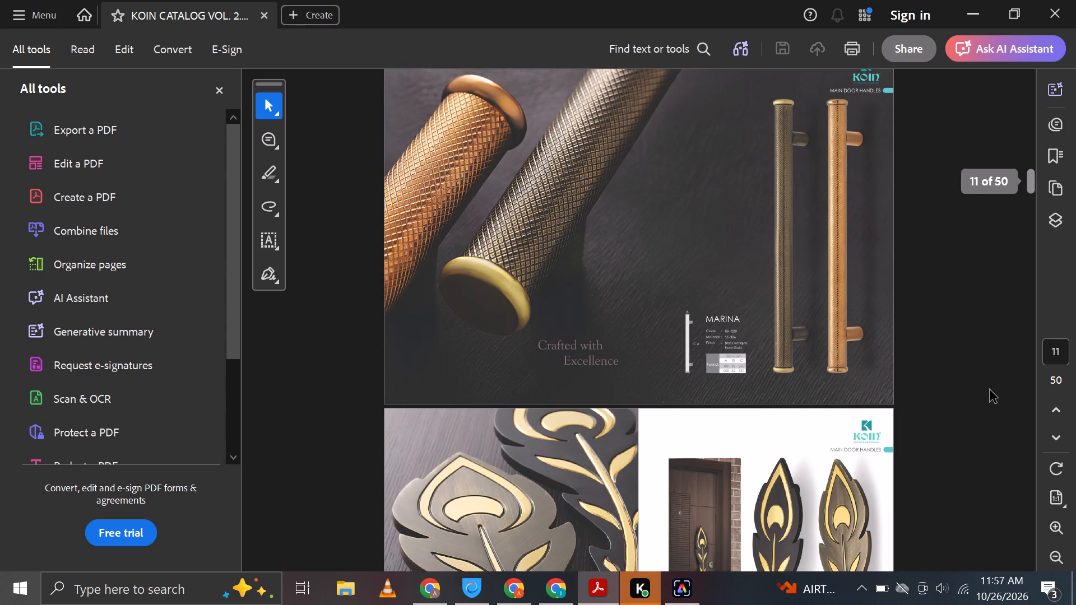
key("Up")
key("Up")
key("Up")
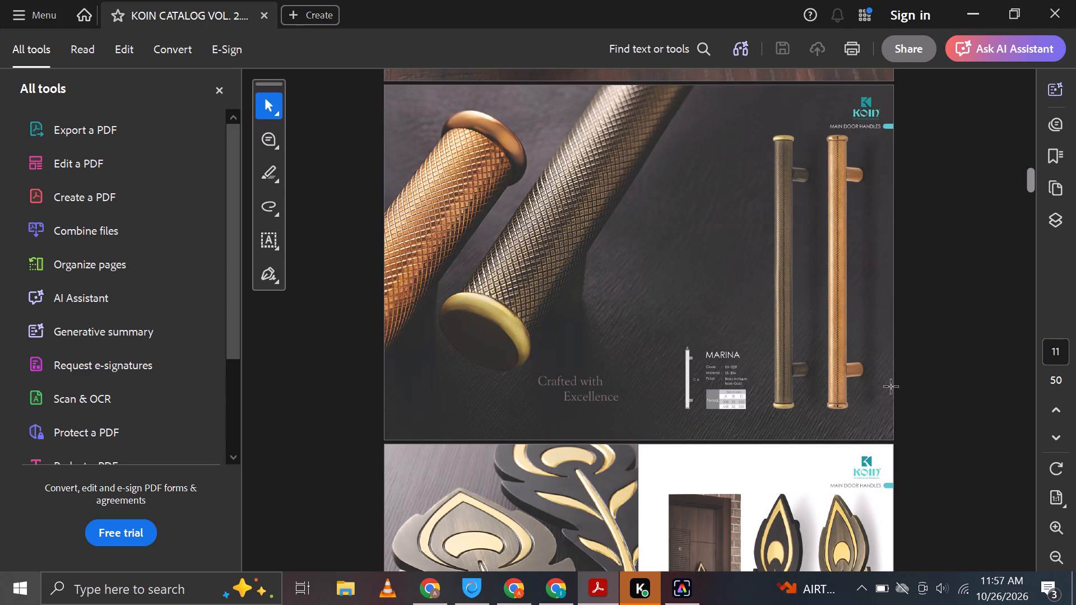
left_click_drag(758, 133, 842, 236)
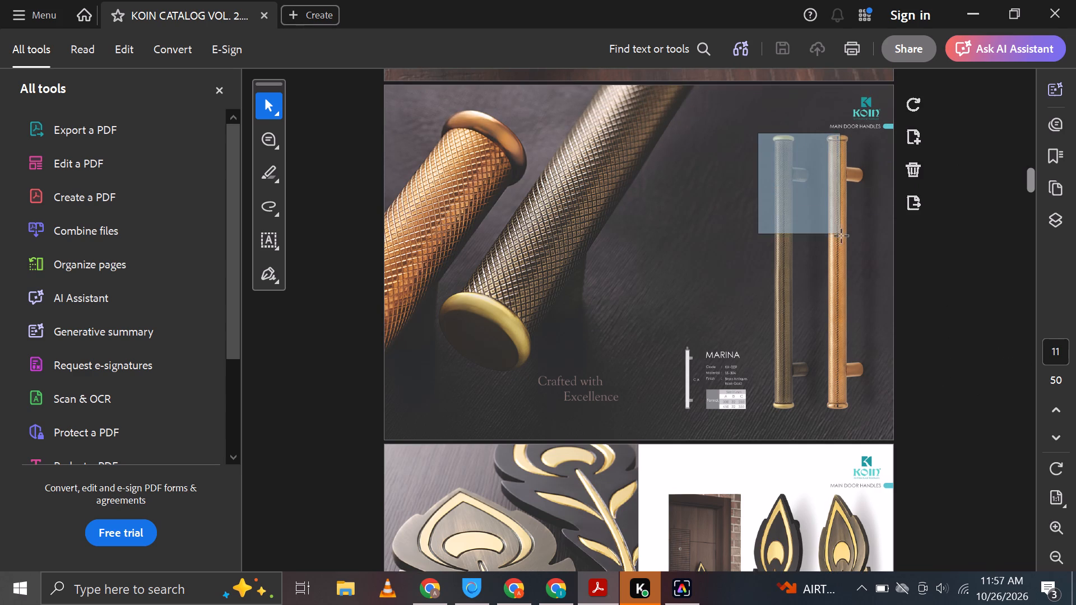
left_click_drag(842, 236, 884, 424)
left_click(884, 424)
left_click(973, 443)
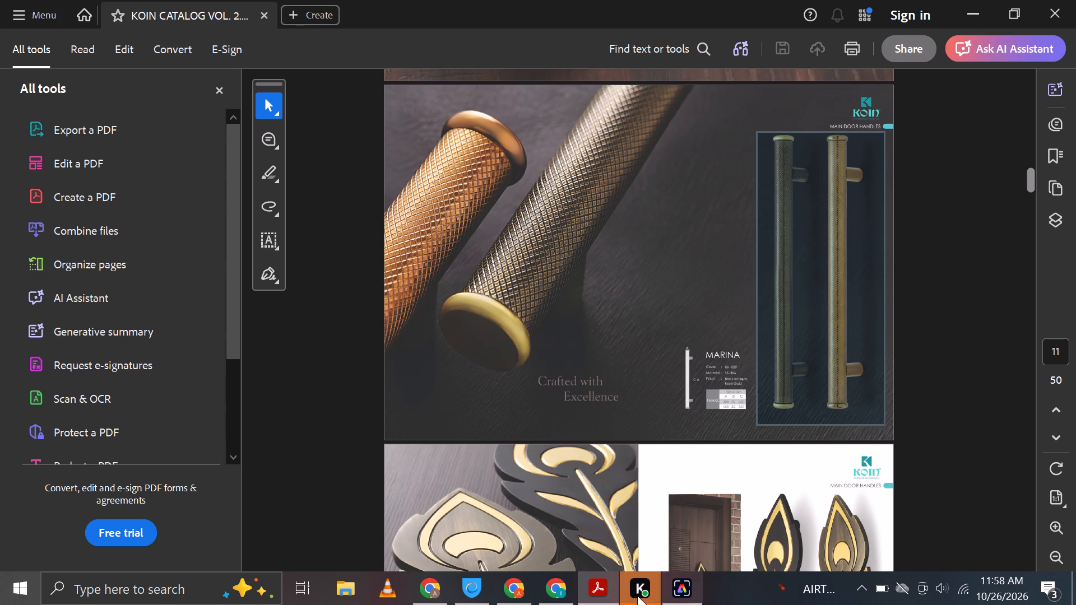
left_click(428, 590)
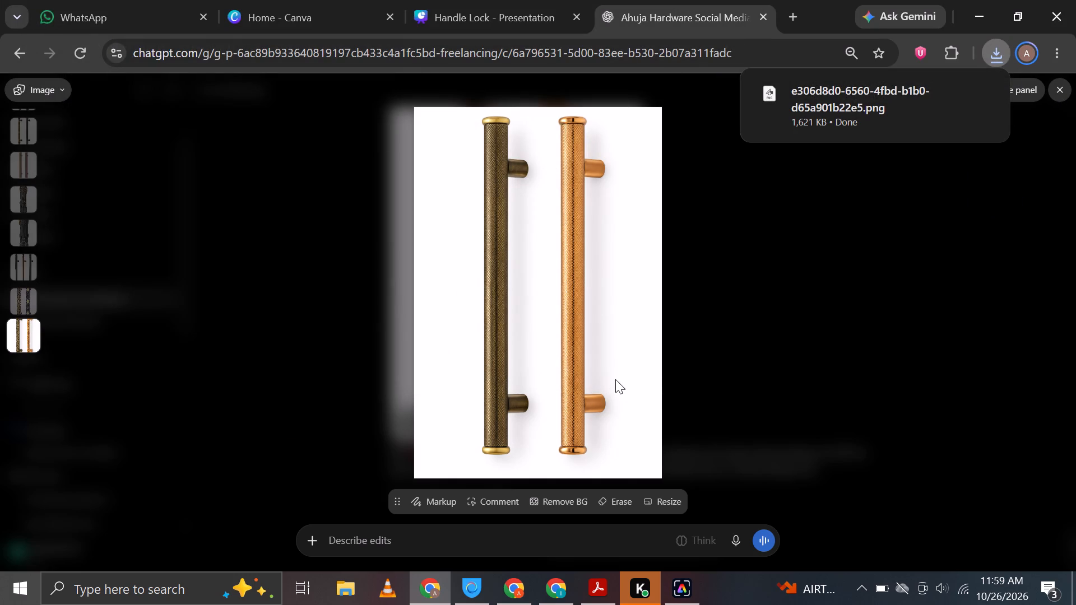
Switch to the Handle Lock presentation in Canva and place the newly downloaded MARINA handles image beside the ornate handles on page 4.
left_click(505, 43)
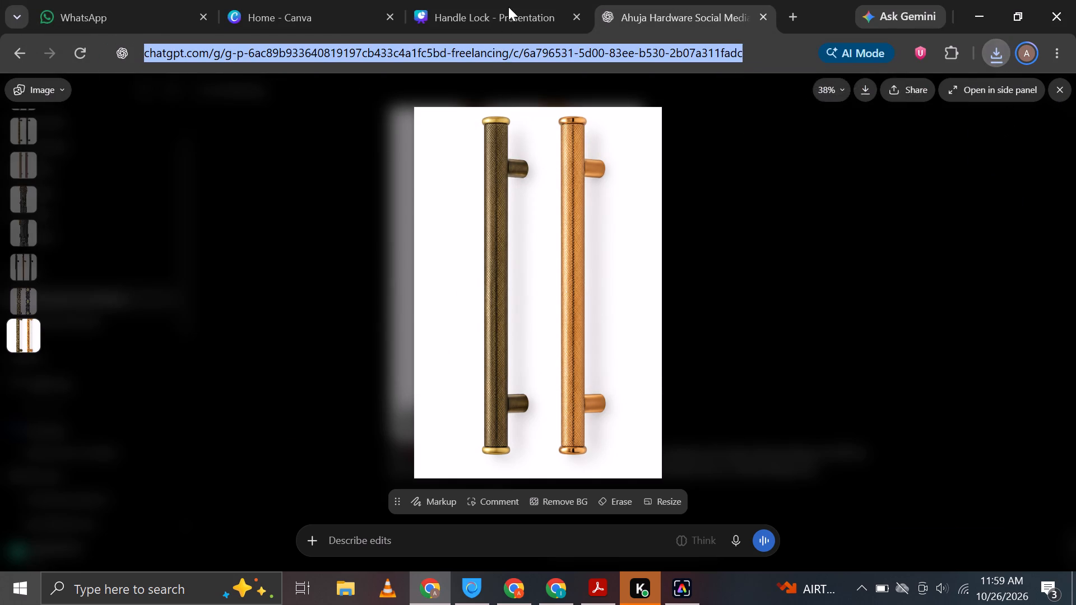
left_click(508, 8)
left_click(991, 62)
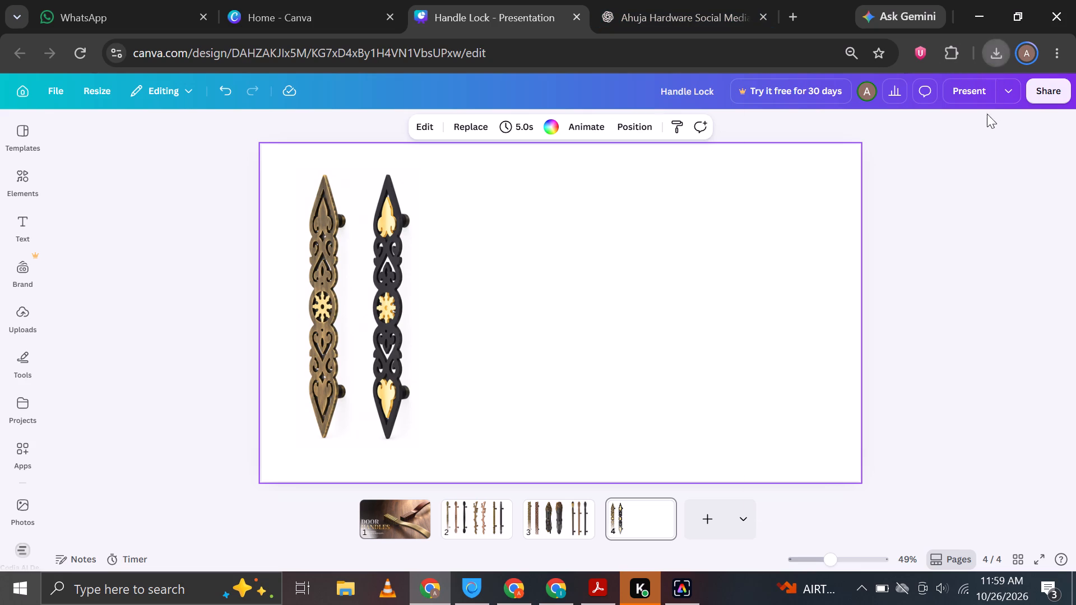
left_click_drag(780, 142, 554, 283)
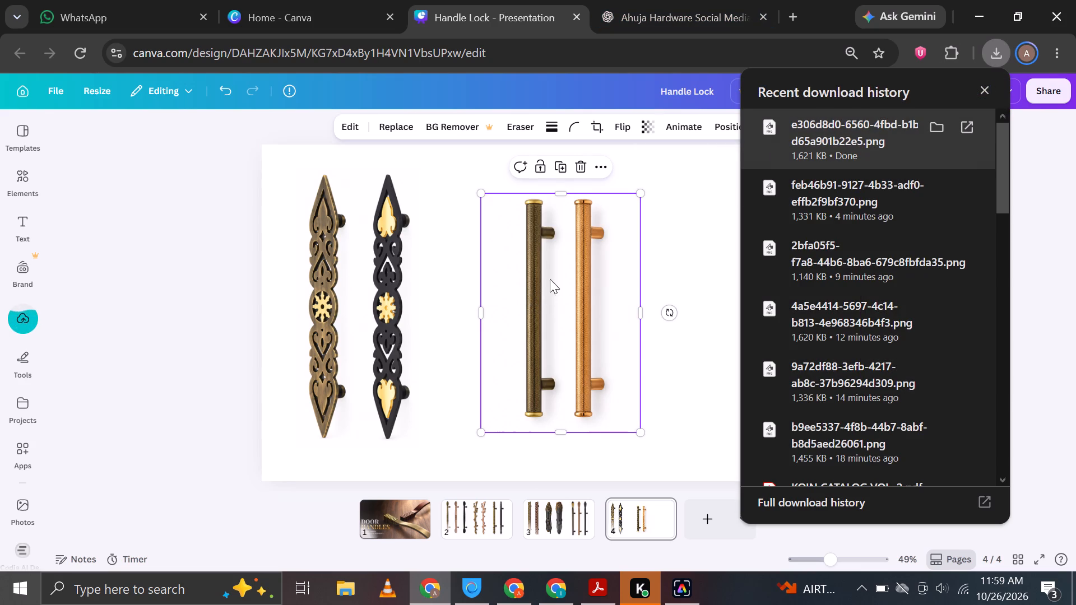
left_click_drag(549, 280, 485, 255)
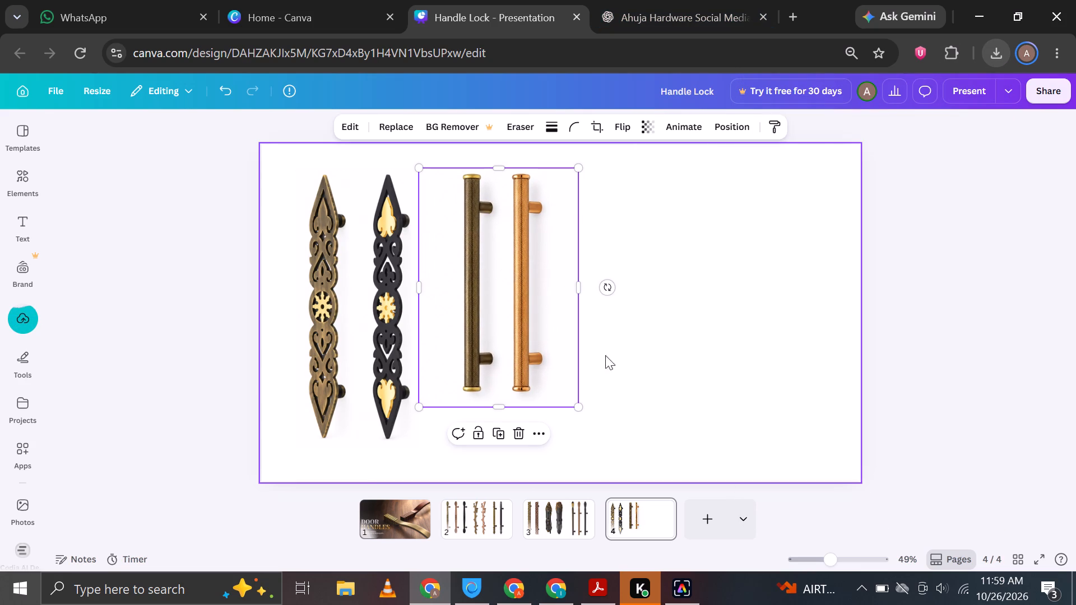
Crop the empty white margins from the left and right sides of the MARINA handles image.
left_click(520, 232)
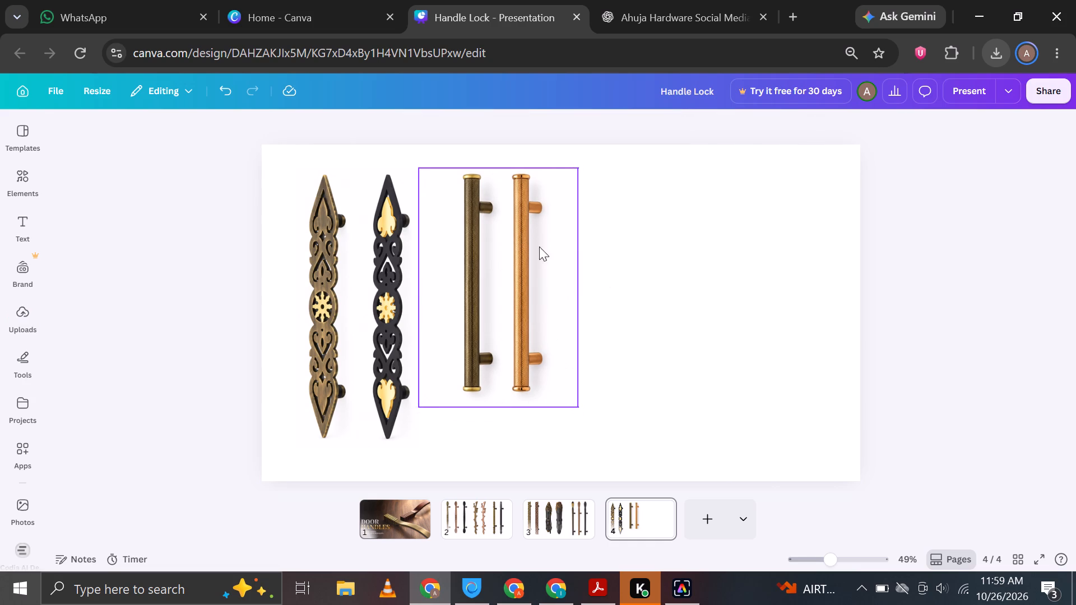
double_click(490, 241)
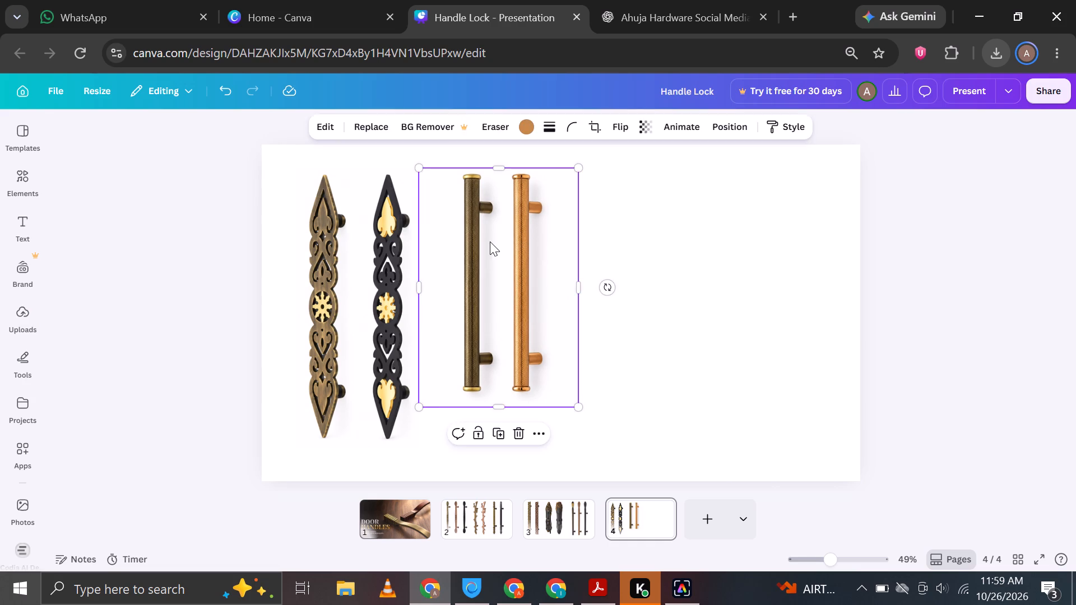
left_click(503, 278)
left_click_drag(582, 286, 555, 286)
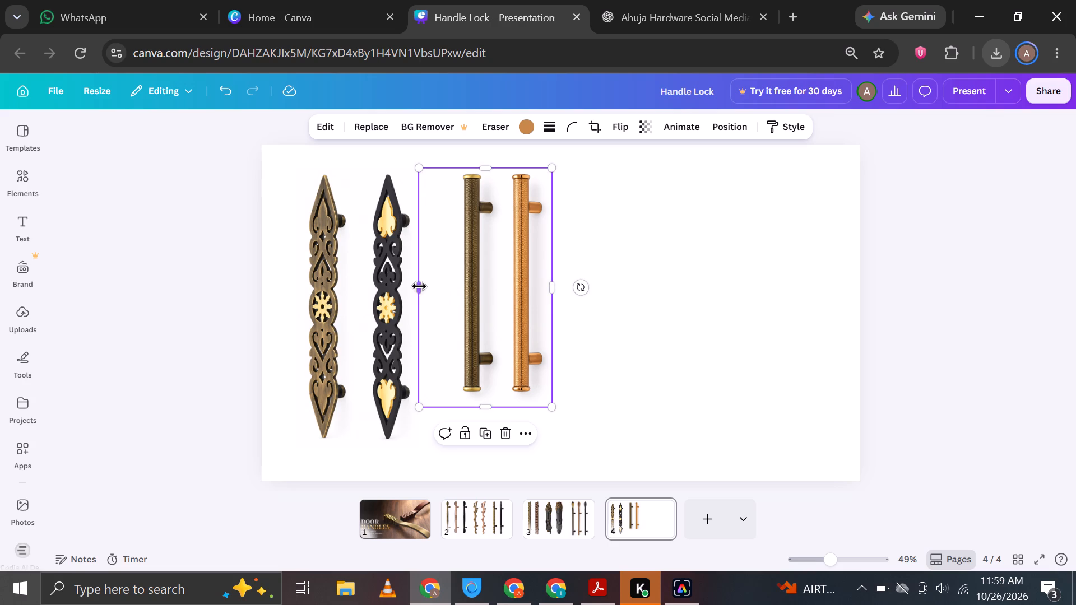
left_click_drag(419, 286, 444, 287)
Nudge the cropped MARINA image toward the ornate handles and enlarge it proportionally to about 410 by 911, roughly matching their height.
left_click_drag(487, 255, 476, 253)
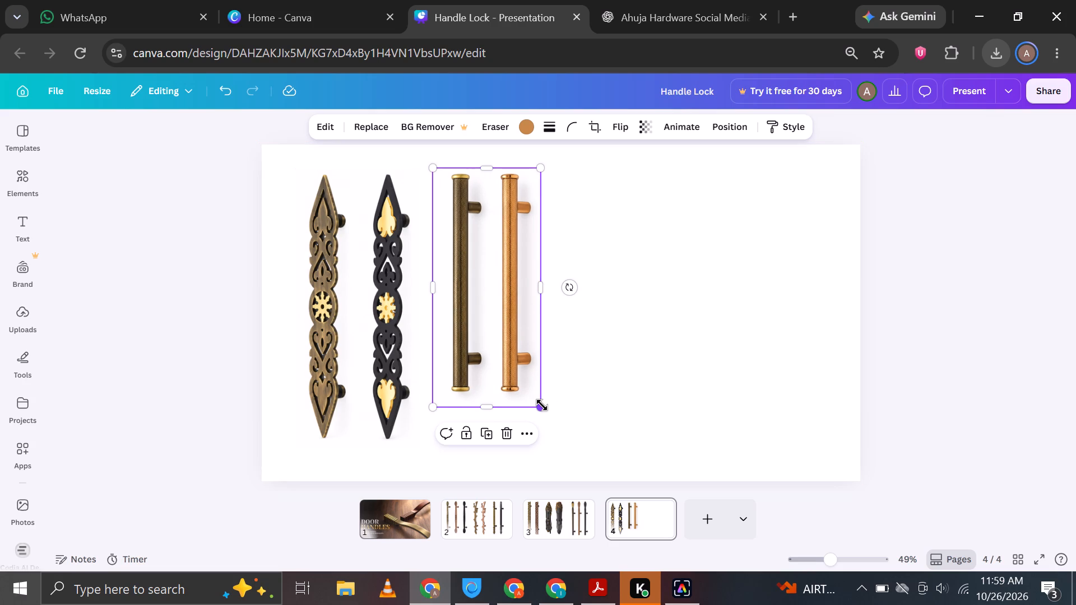
left_click_drag(542, 405, 570, 444)
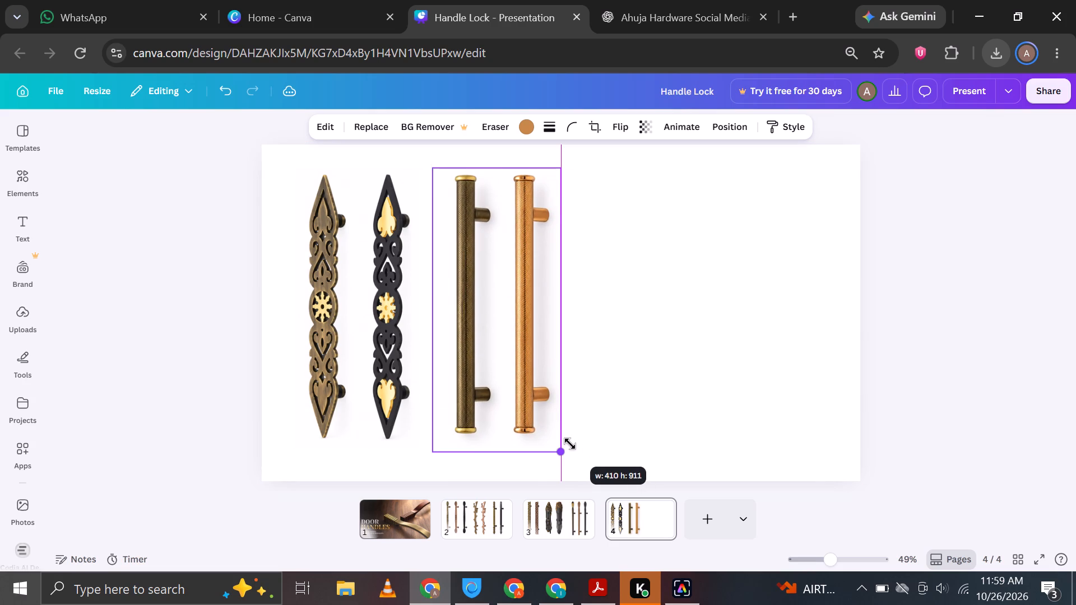
left_click_drag(570, 444, 569, 435)
left_click(670, 329)
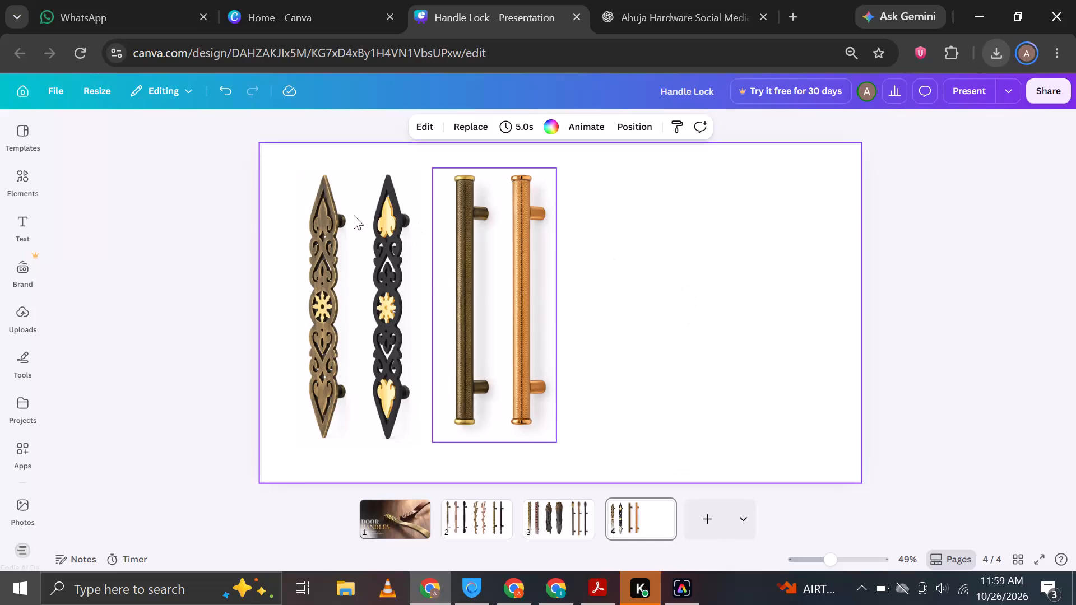
left_click_drag(155, 217, 607, 260)
left_click(655, 271)
left_click(532, 416)
left_click_drag(559, 439, 565, 447)
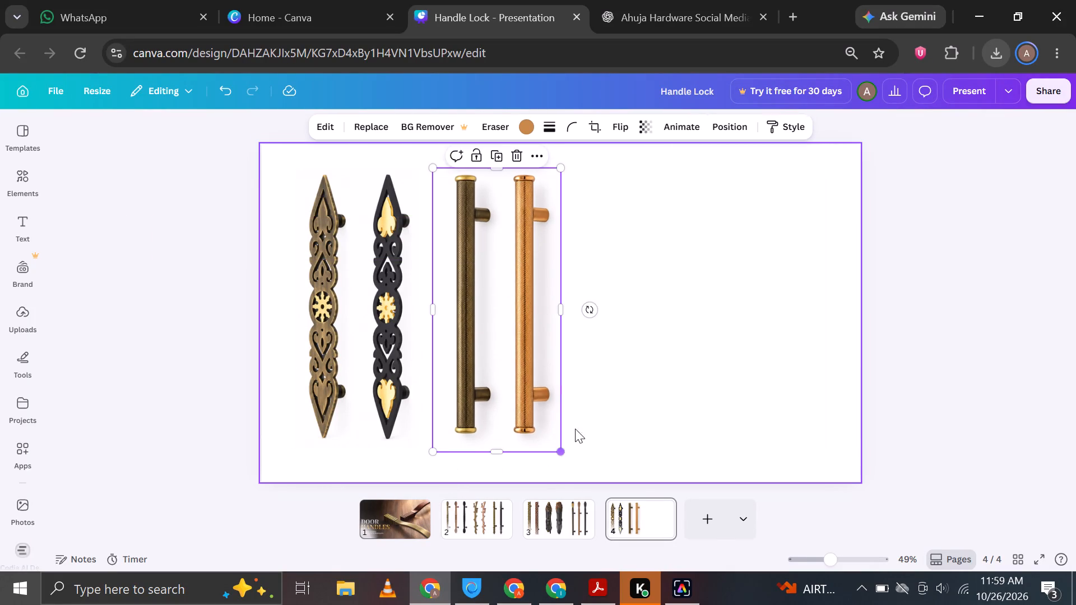
left_click(634, 336)
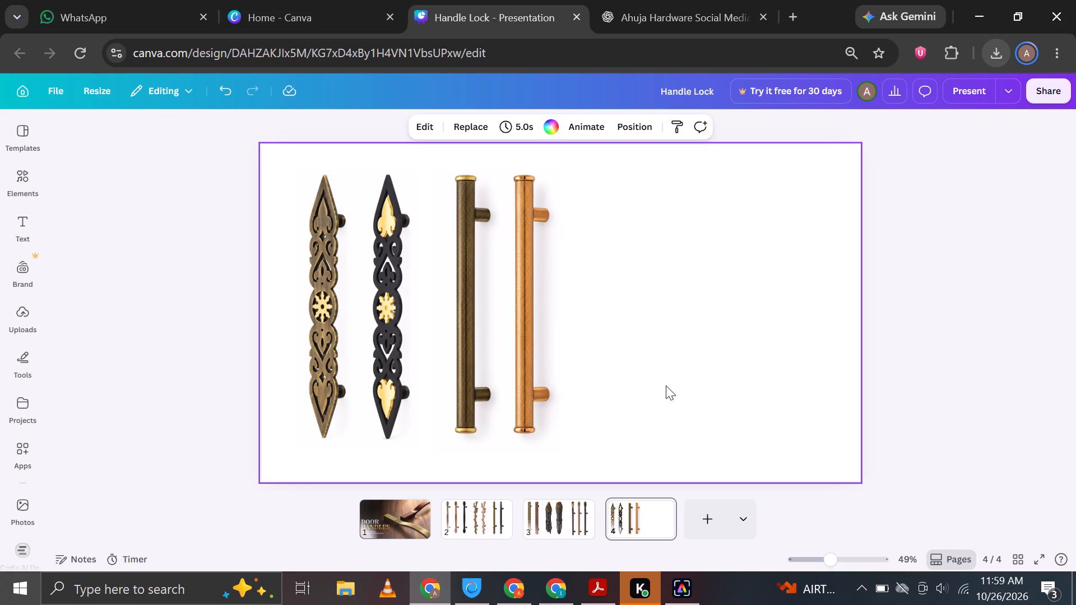
Switch to the KOIN catalog in Acrobat and copy a snapshot of the two FEATHER door handles on page 12.
left_click(601, 584)
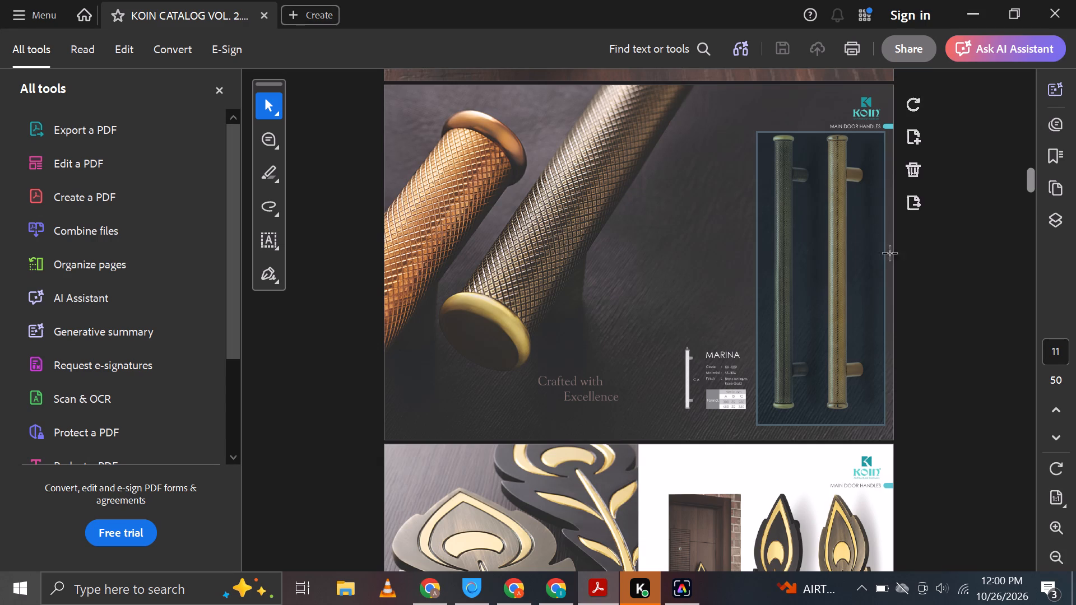
scroll(892, 260, "down", 1)
scroll(892, 260, "up", 1)
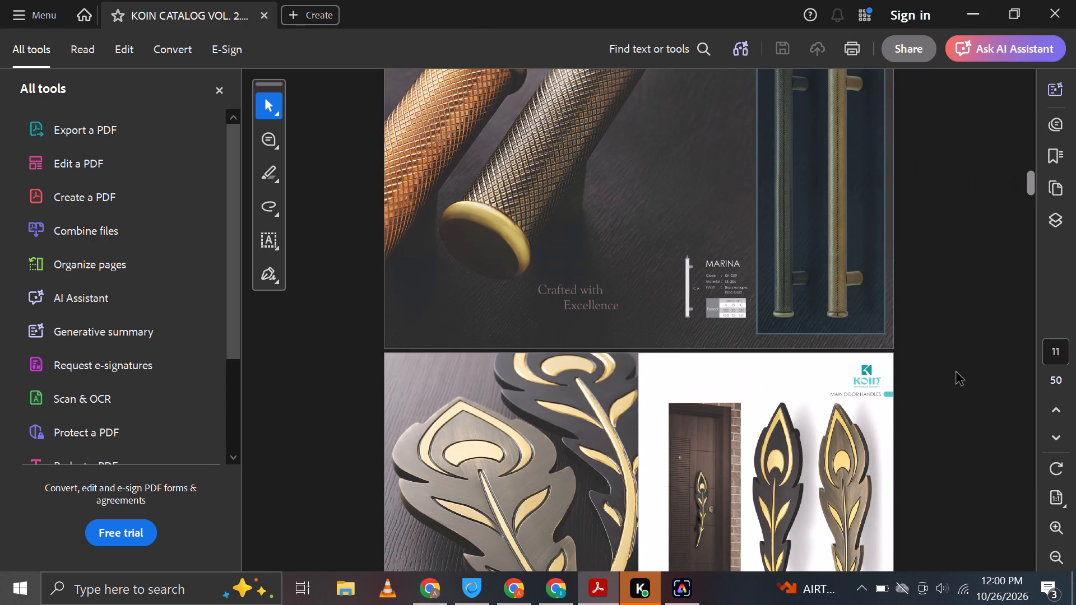
left_click(759, 397)
key("Down")
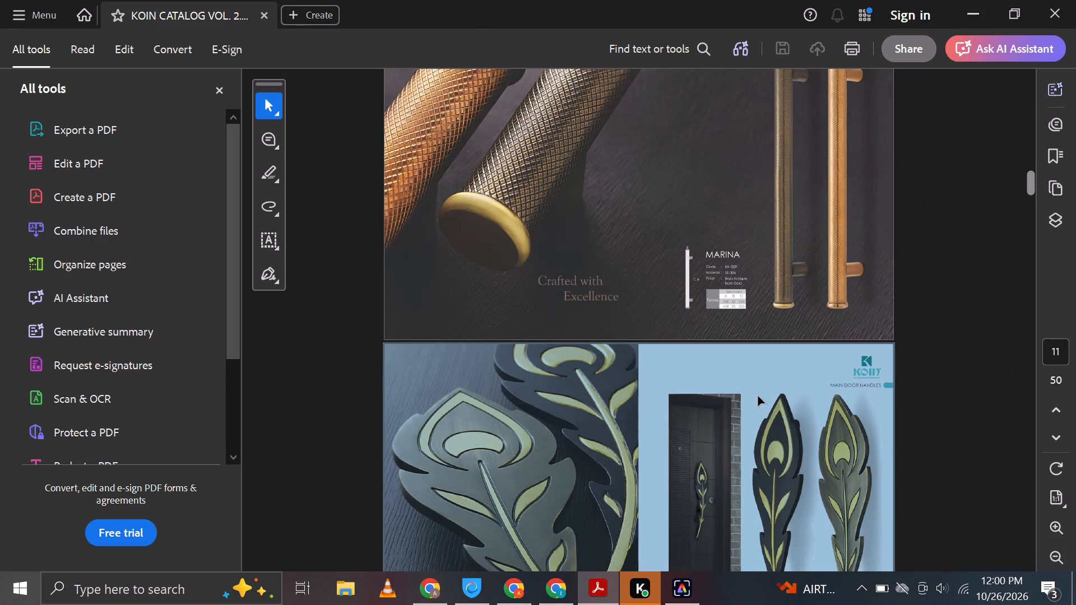
key("Down")
key("Down")
key("Down")
key("Down")
key("Down")
key("Down")
key("Down")
key("Down")
key("Down")
key("Down")
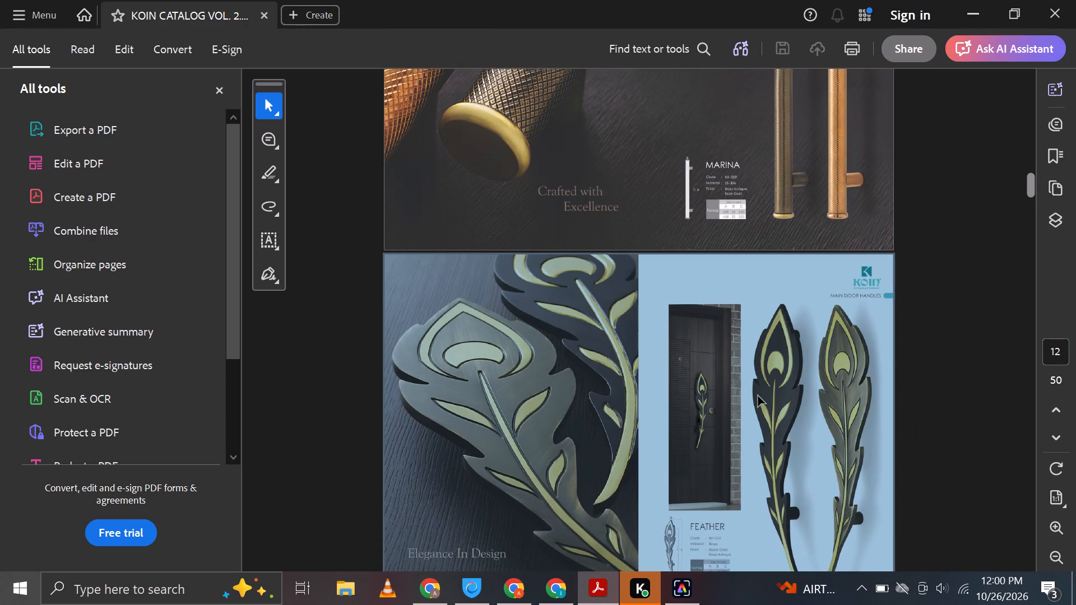
key("Down")
key("Down")
key("Down")
key("Down")
key("Down")
key("Down")
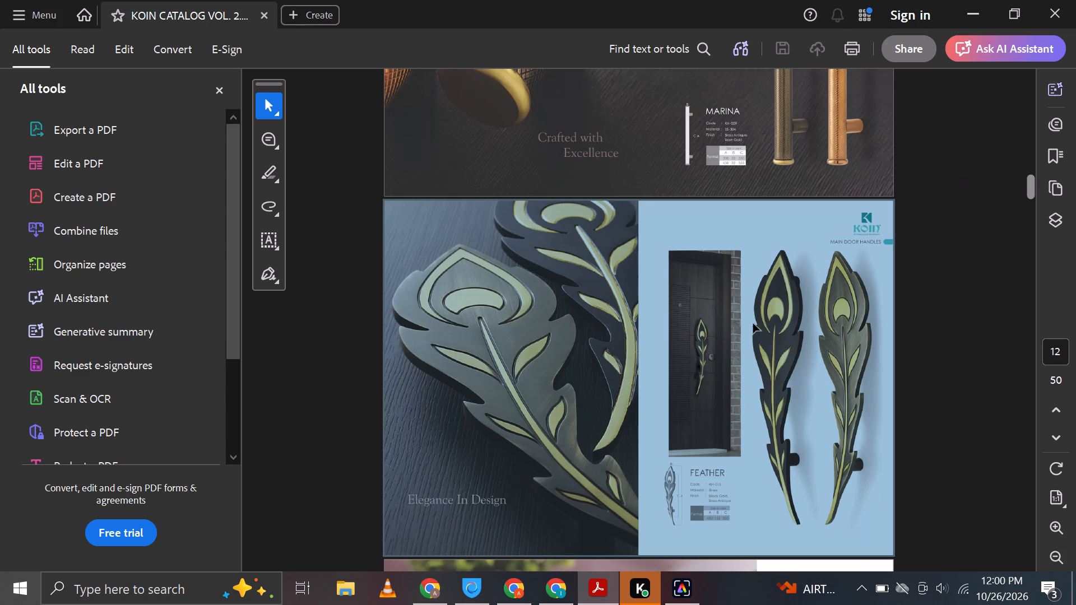
left_click(759, 266)
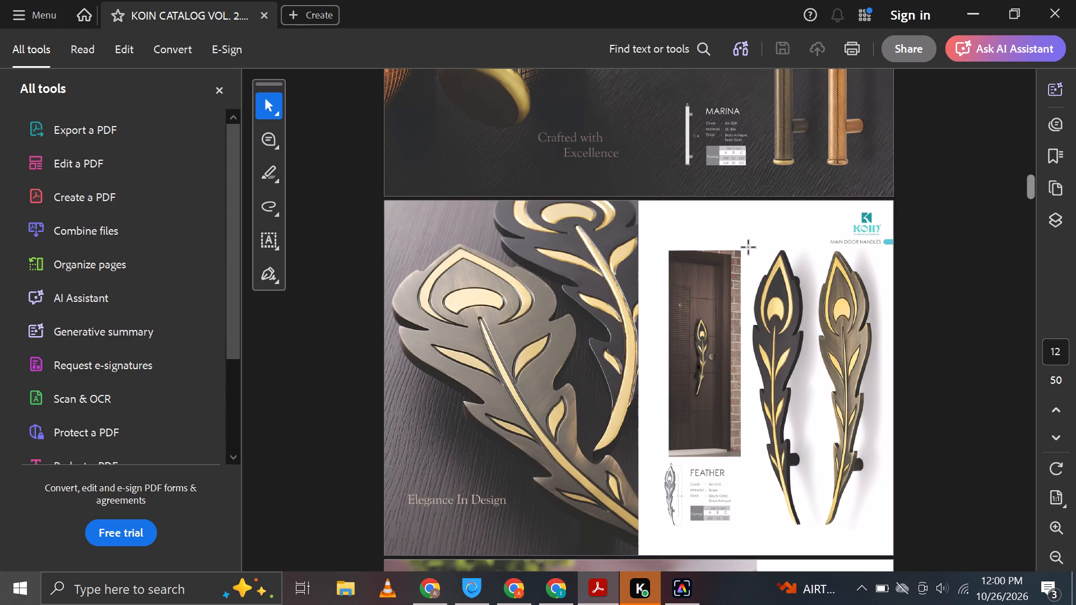
left_click_drag(749, 248, 877, 539)
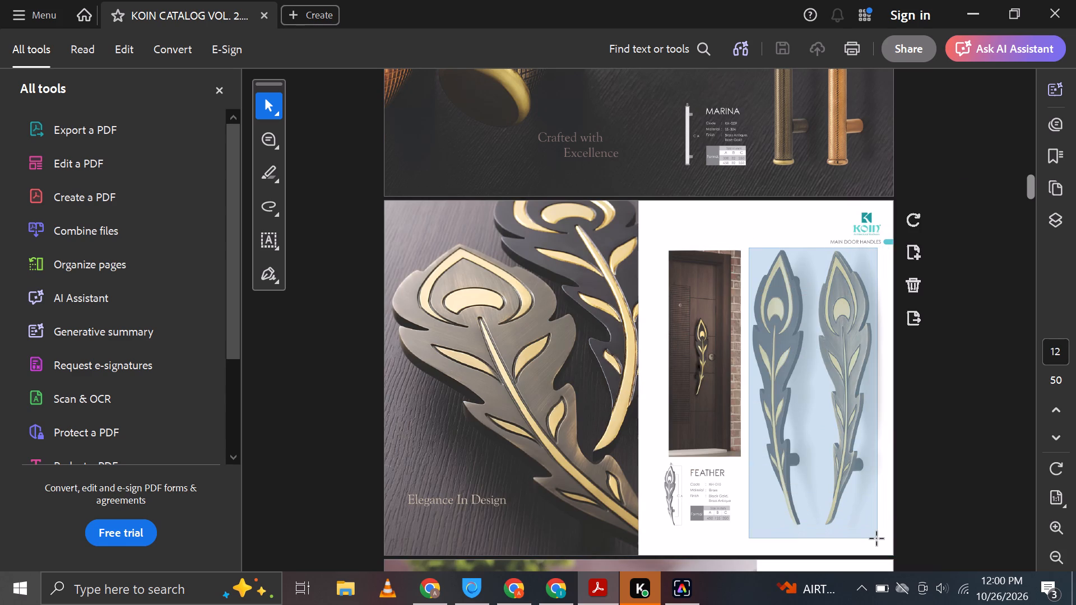
left_click_drag(877, 539, 887, 542)
left_click(981, 136)
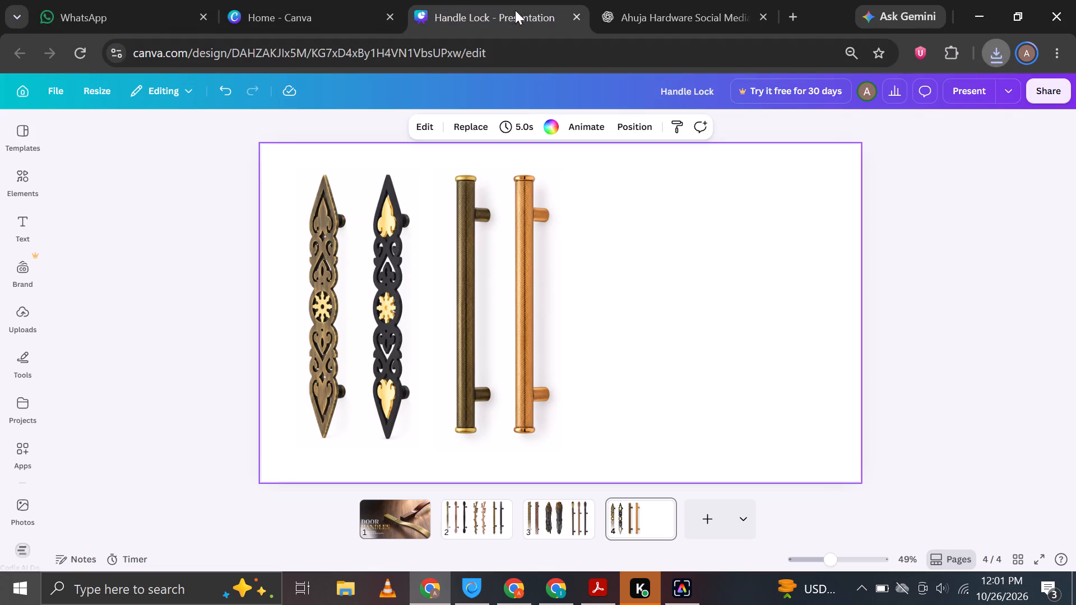
left_click(998, 58)
left_click_drag(803, 150, 605, 313)
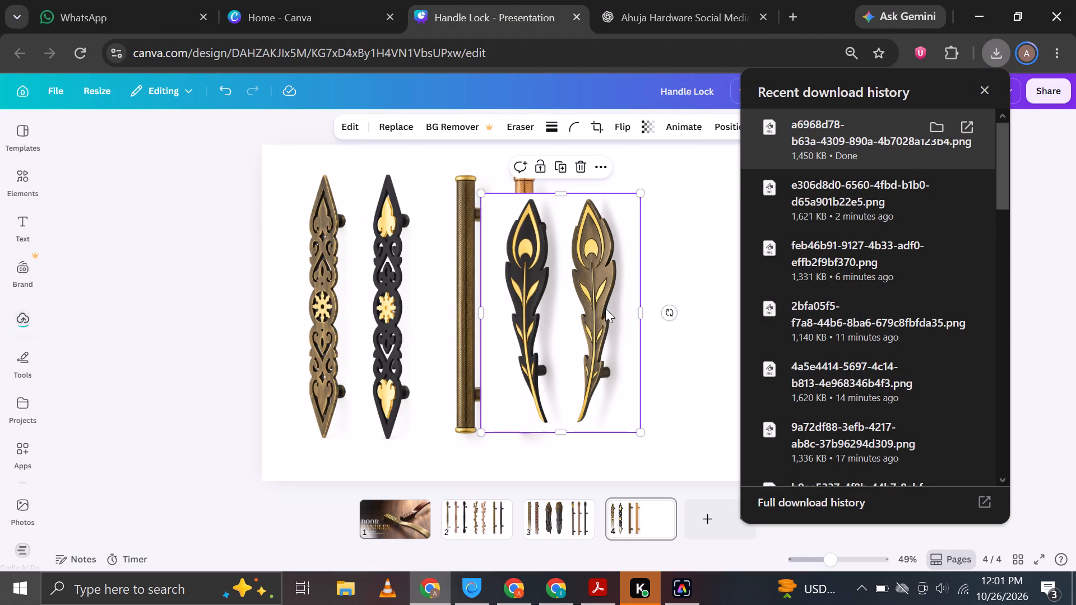
left_click_drag(566, 285, 666, 263)
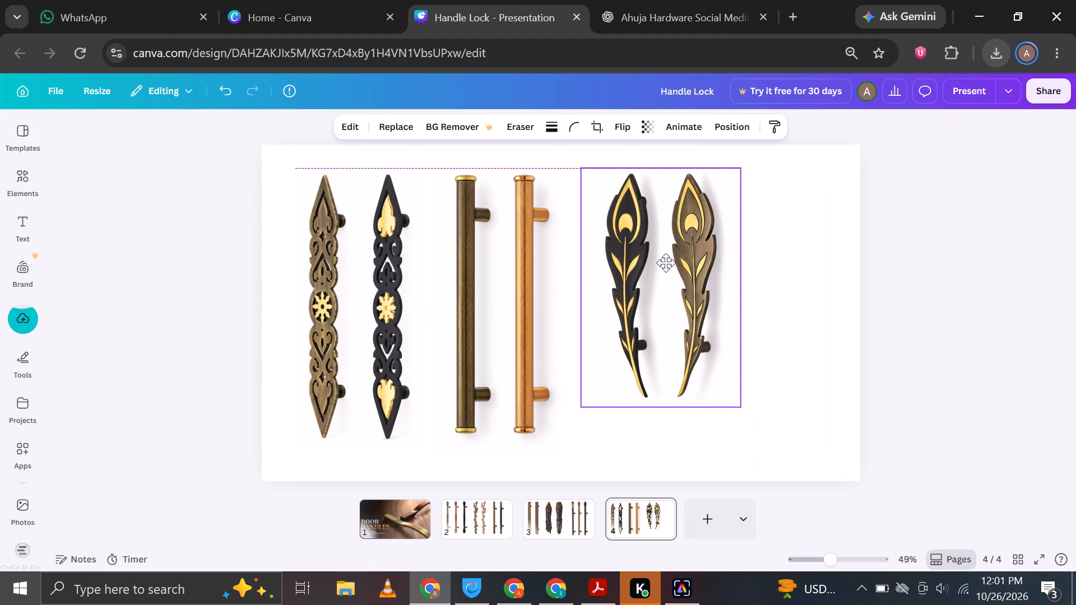
left_click_drag(666, 263, 664, 268)
Crop the empty white margins from the left and right sides of the FEATHER handles image.
double_click(661, 268)
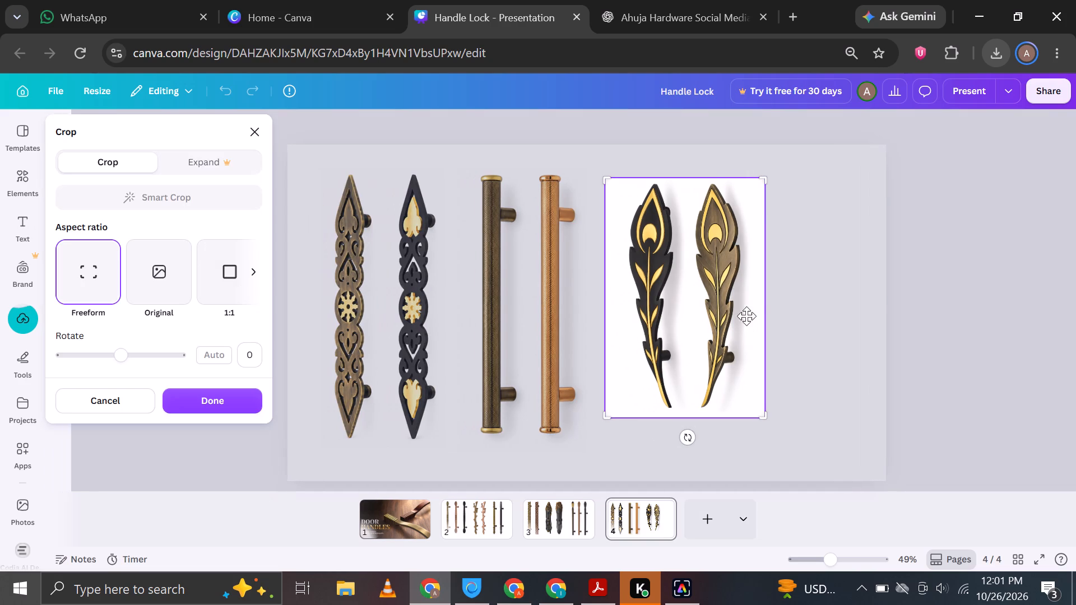
left_click_drag(764, 417, 759, 416)
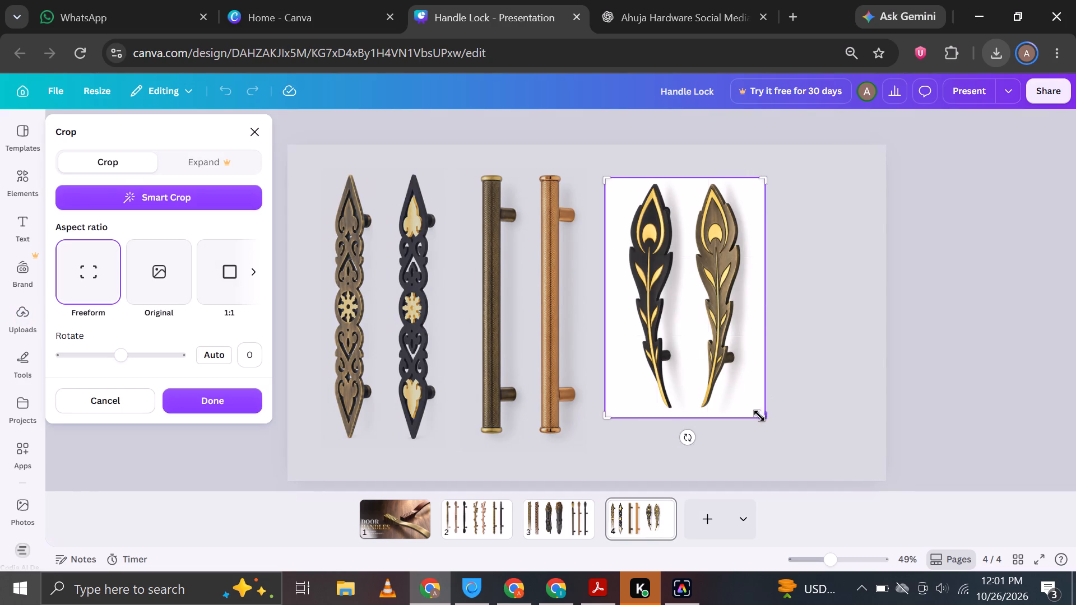
left_click_drag(759, 416, 746, 418)
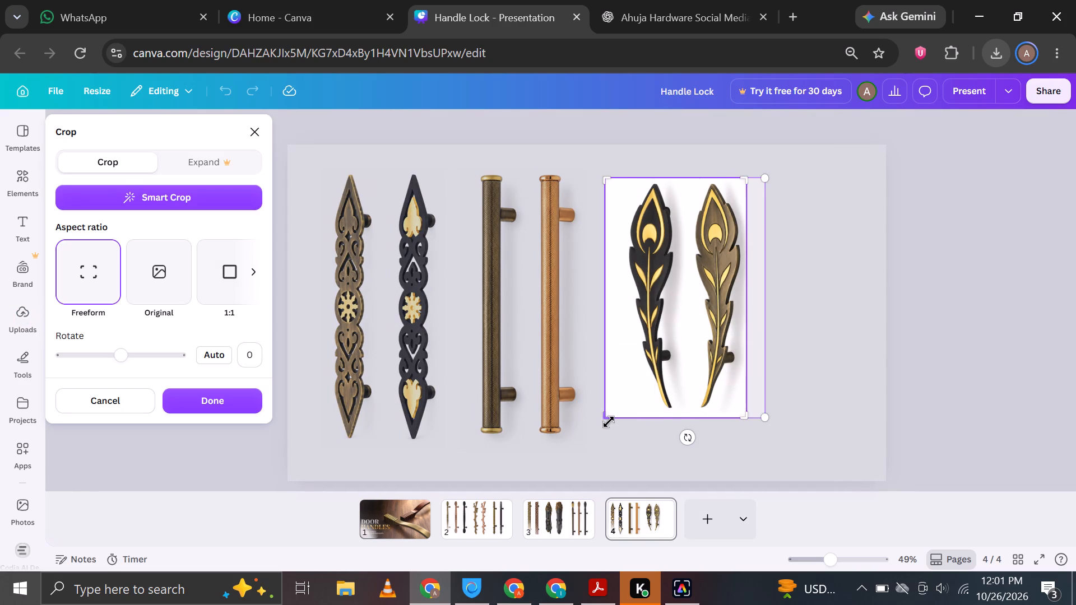
left_click_drag(609, 422, 628, 422)
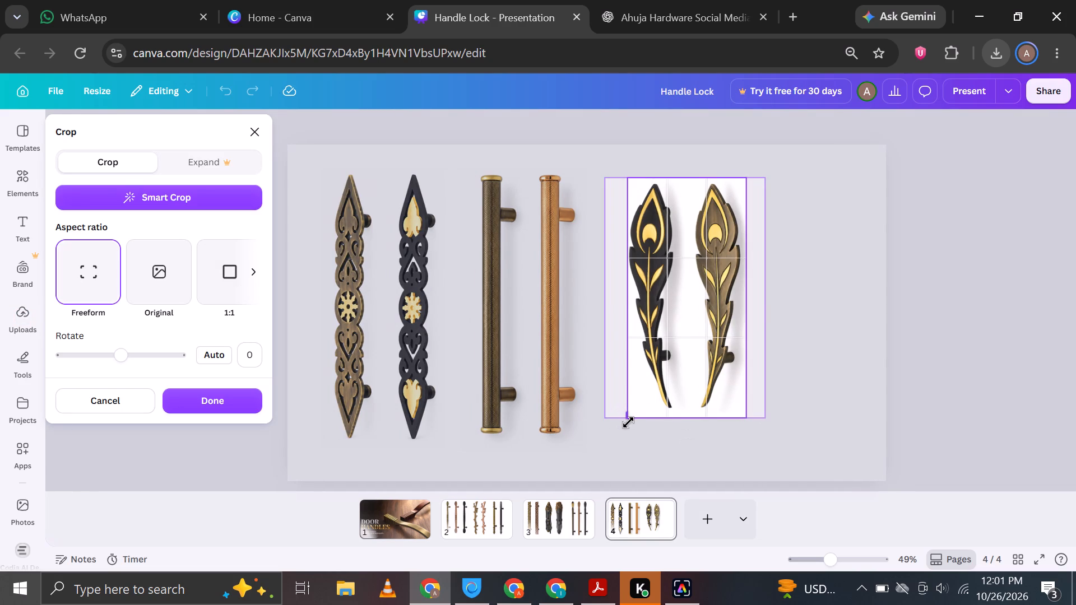
left_click_drag(628, 422, 625, 425)
left_click(870, 241)
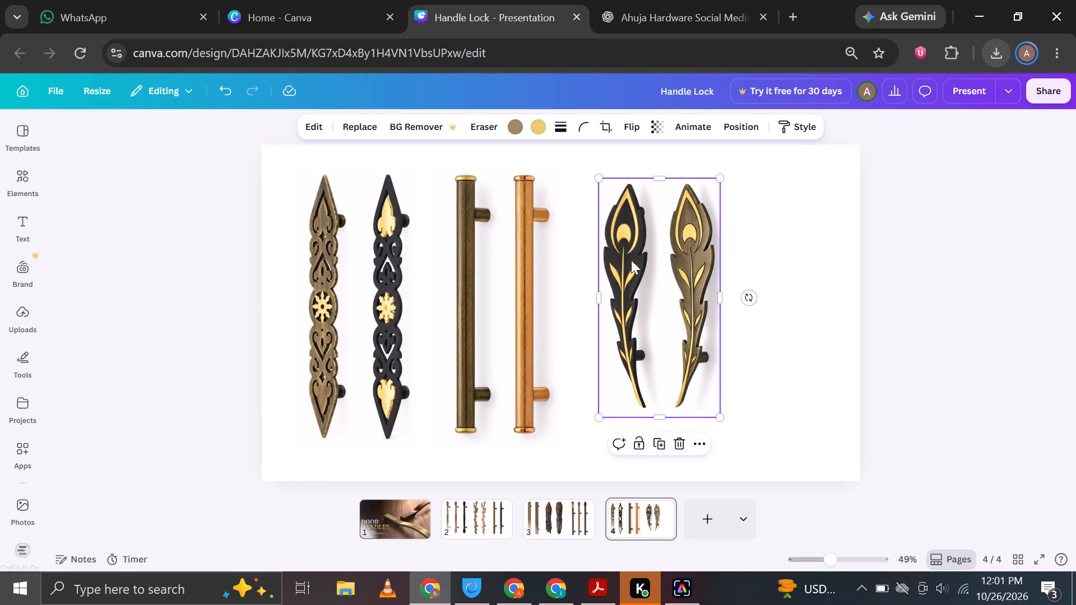
Move the cropped FEATHER image closer to the MARINA handles, align their tops, and enlarge it proportionally to roughly match their height.
left_click_drag(644, 252, 629, 241)
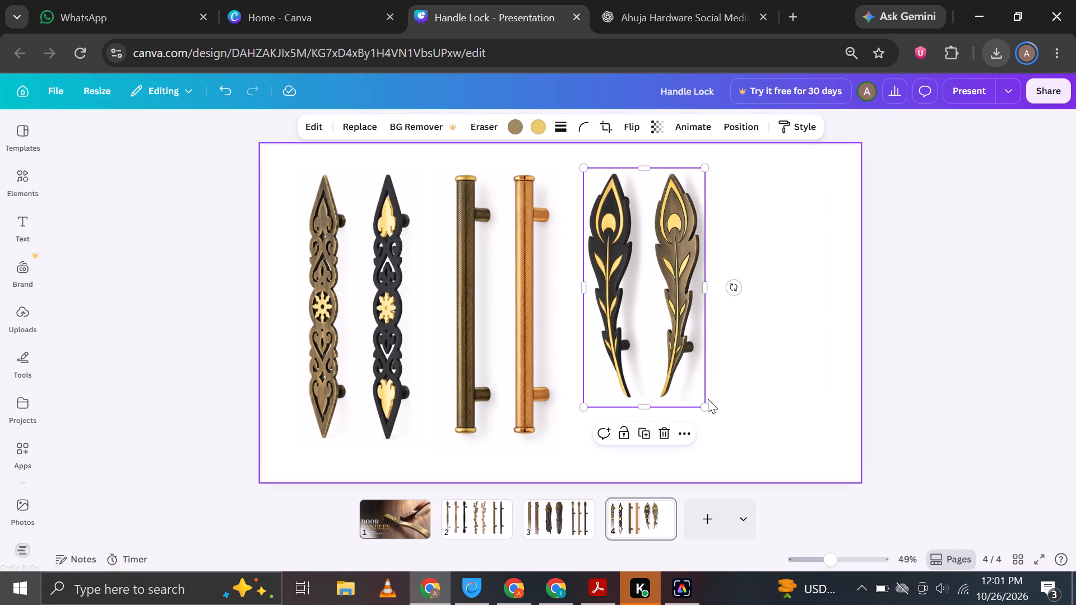
left_click_drag(704, 407, 725, 440)
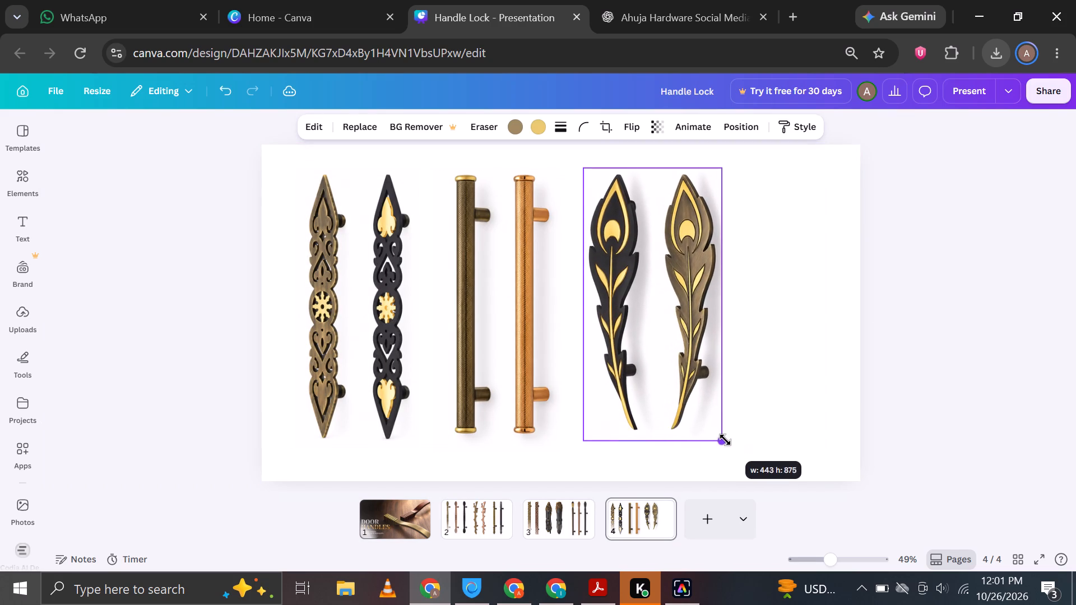
left_click_drag(725, 440, 727, 444)
left_click(961, 258)
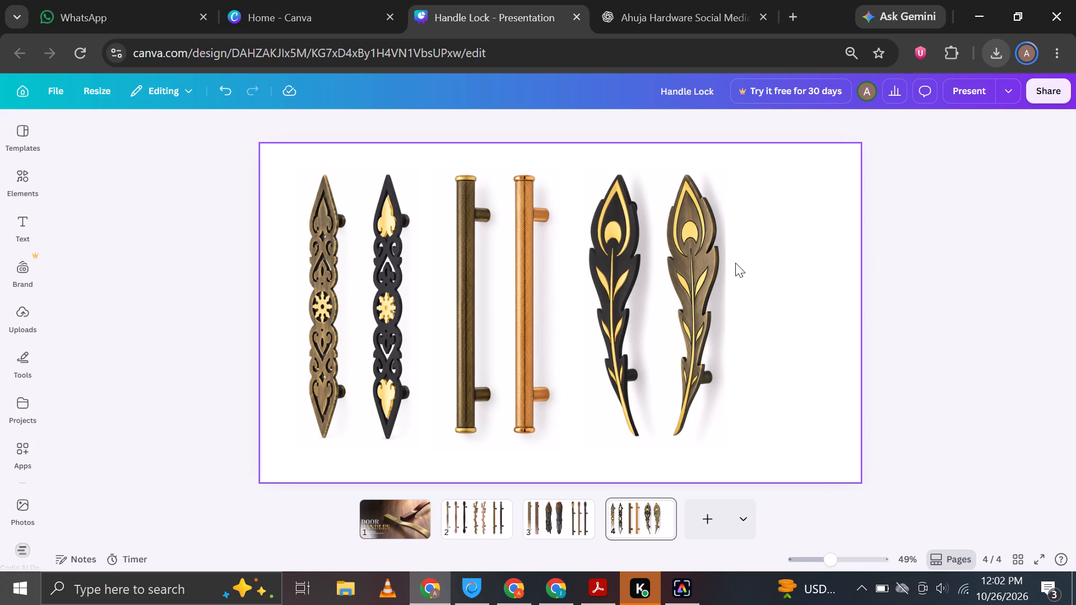
Widen the FEATHER image frame slightly on its right side to bring back some of the cropped margin.
left_click(719, 310)
left_click_drag(727, 305, 739, 308)
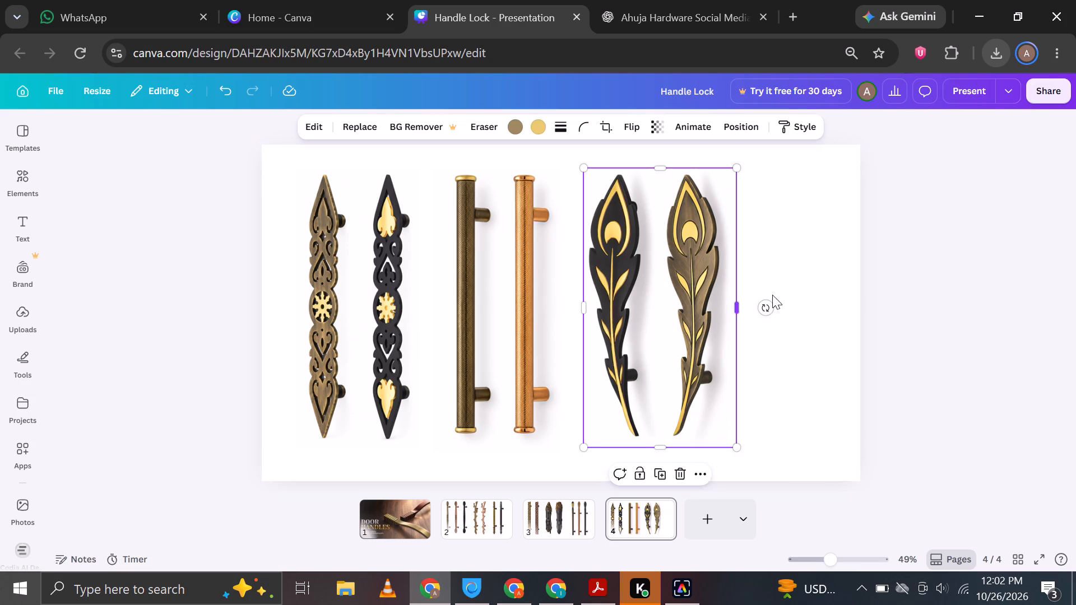
left_click(944, 266)
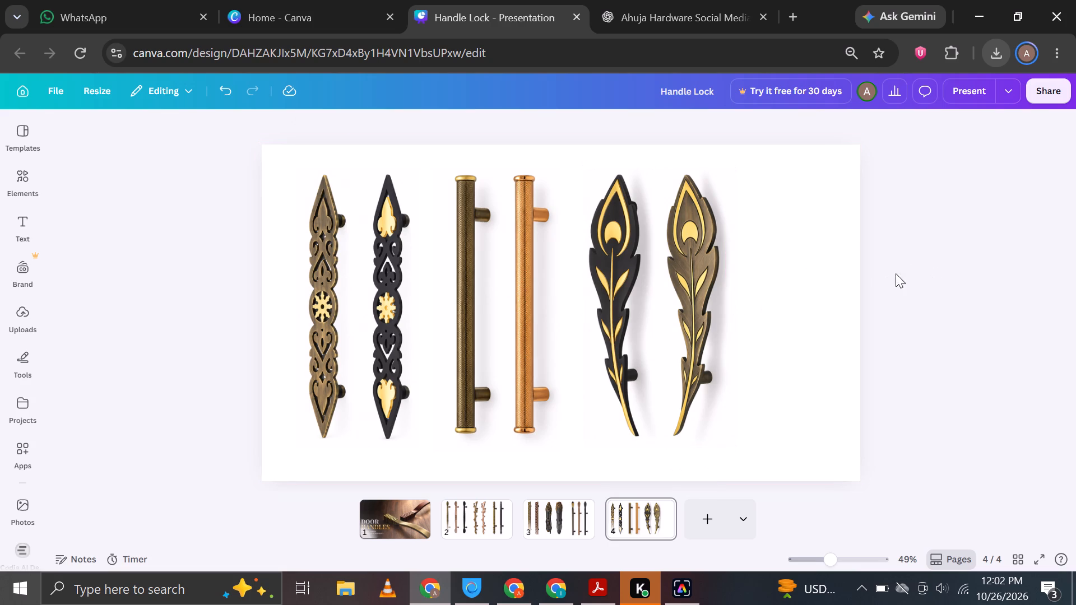
Spread out the page 4 handles by moving the FEATHER image near the page's right edge and the MARINA image to the middle.
left_click(671, 271)
left_click_drag(669, 272, 736, 273)
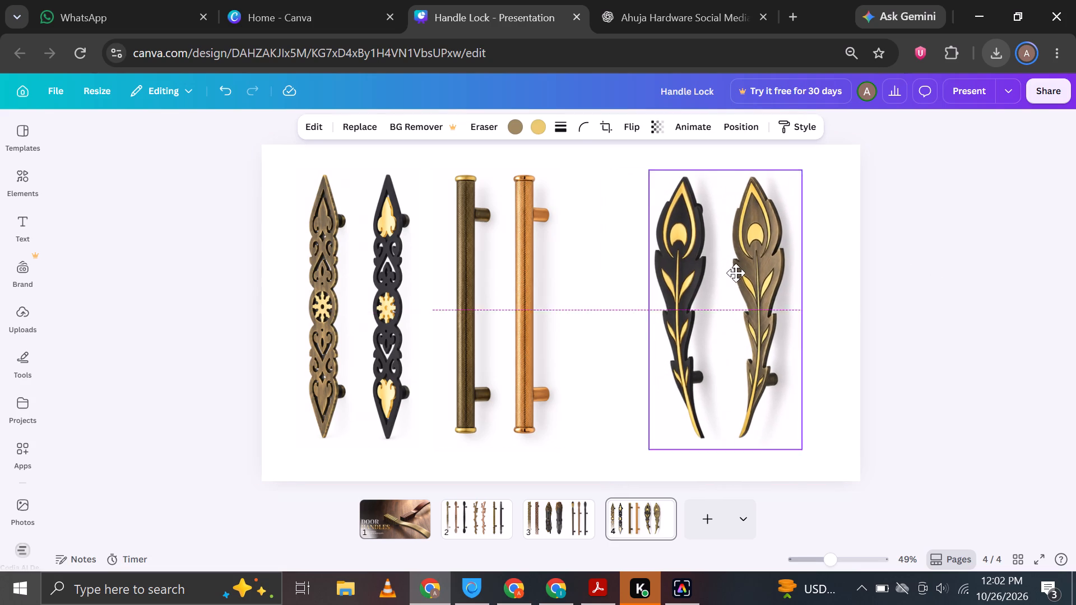
left_click_drag(736, 273, 757, 272)
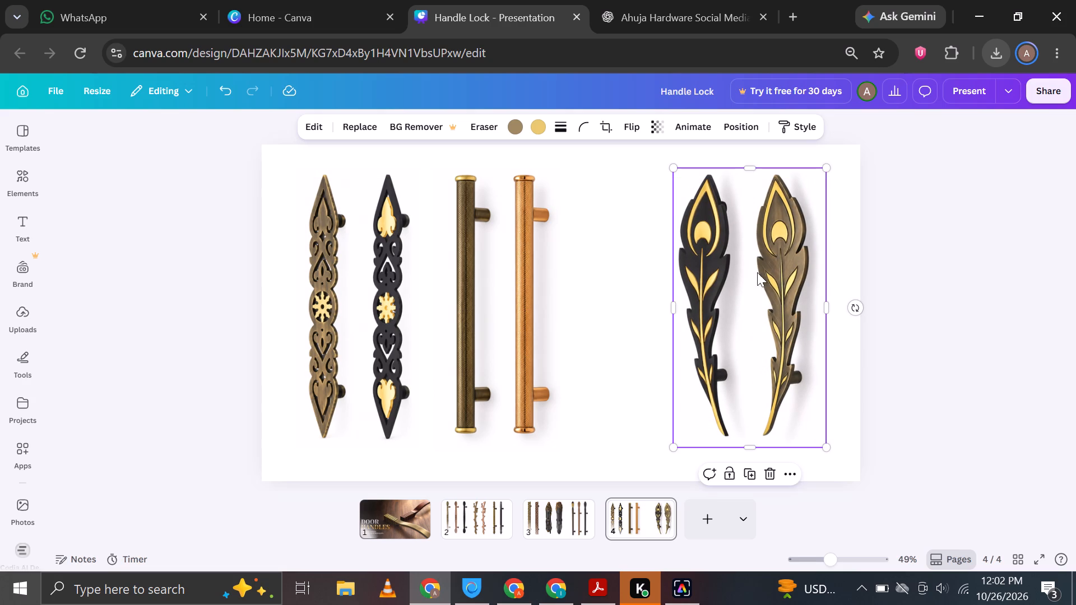
left_click_drag(509, 270, 563, 278)
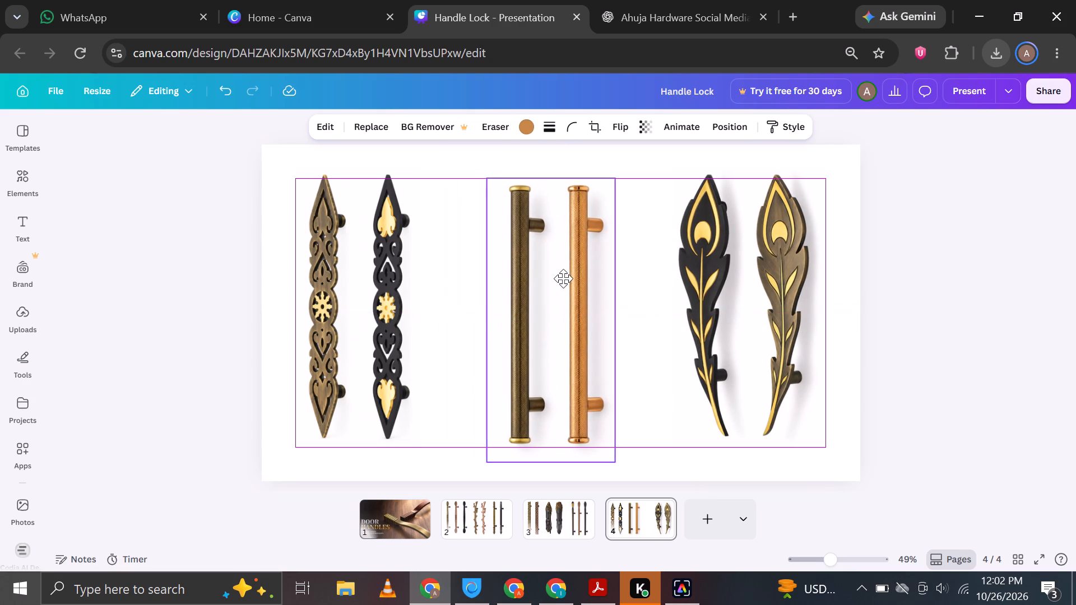
left_click_drag(563, 278, 567, 276)
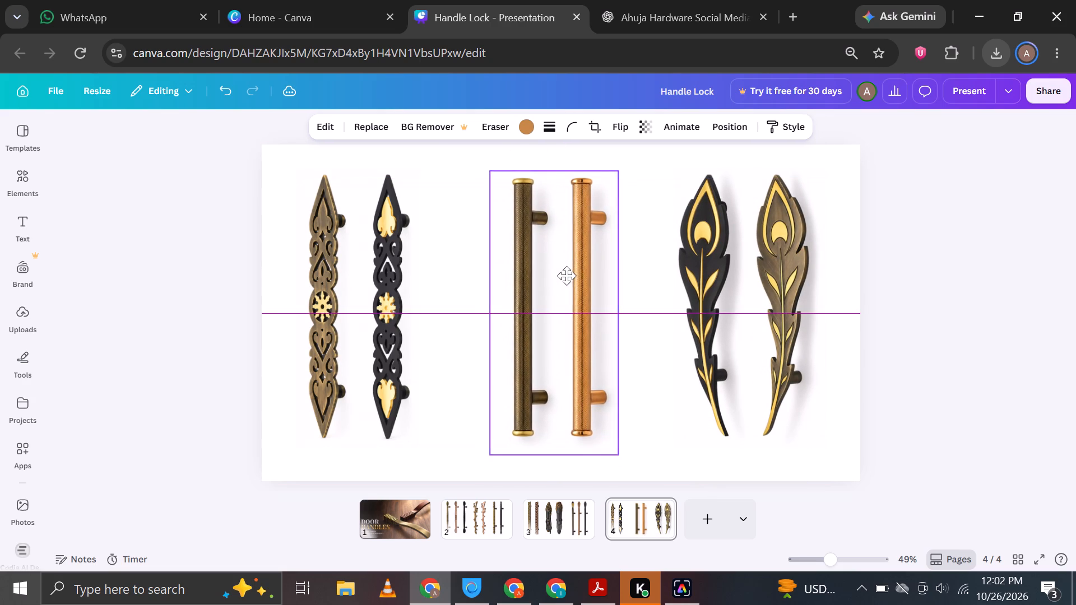
left_click_drag(567, 276, 567, 276)
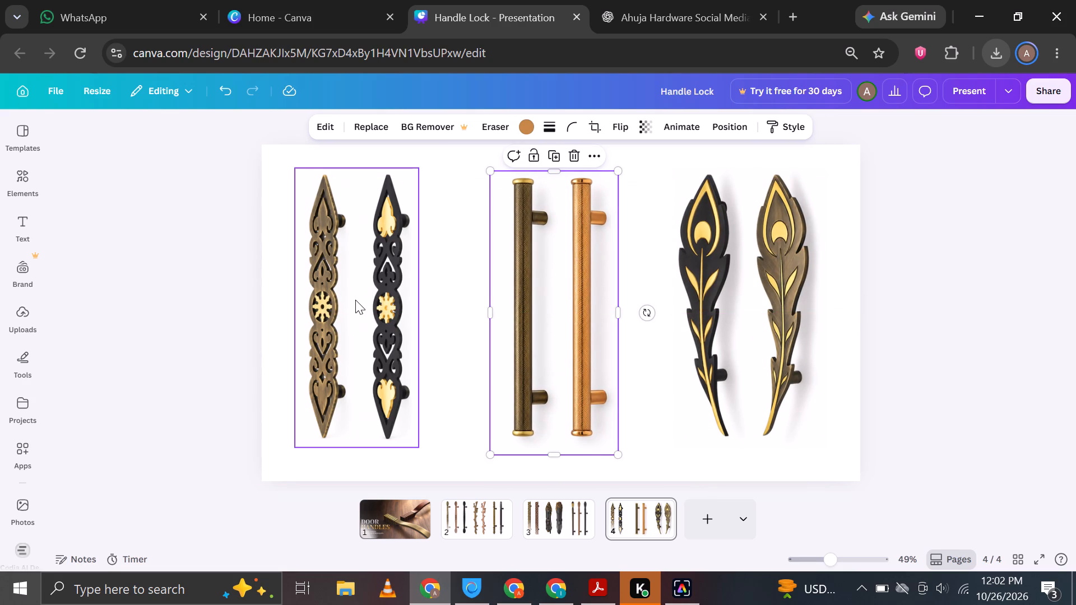
left_click(909, 269)
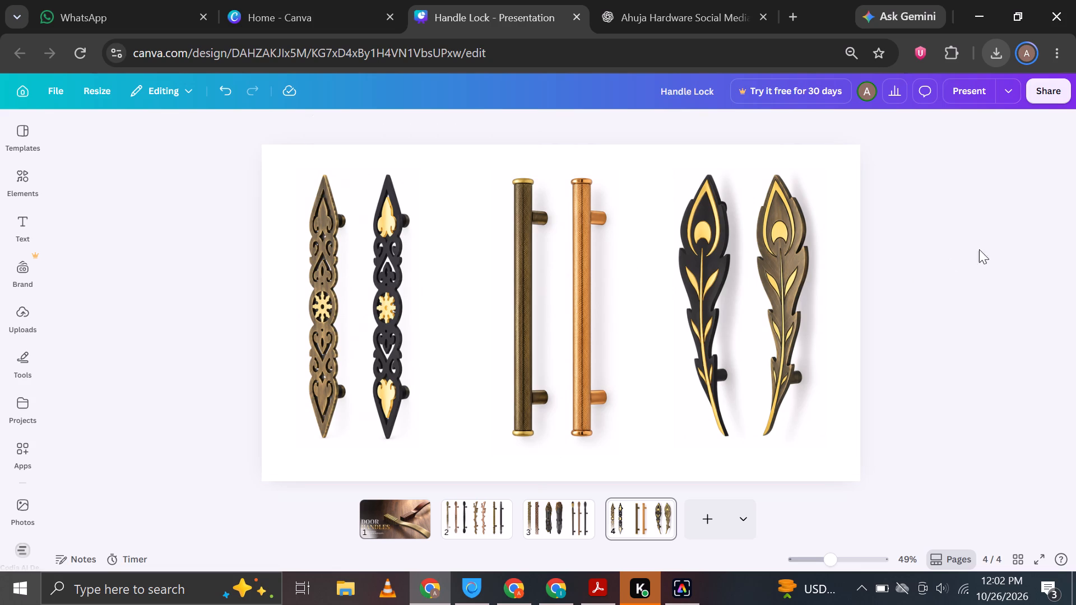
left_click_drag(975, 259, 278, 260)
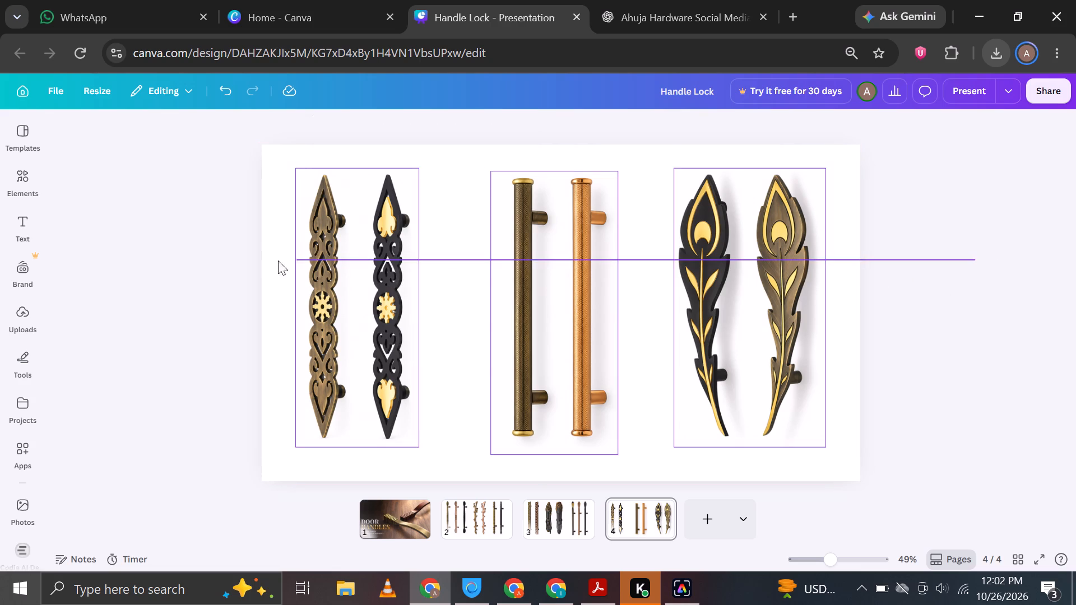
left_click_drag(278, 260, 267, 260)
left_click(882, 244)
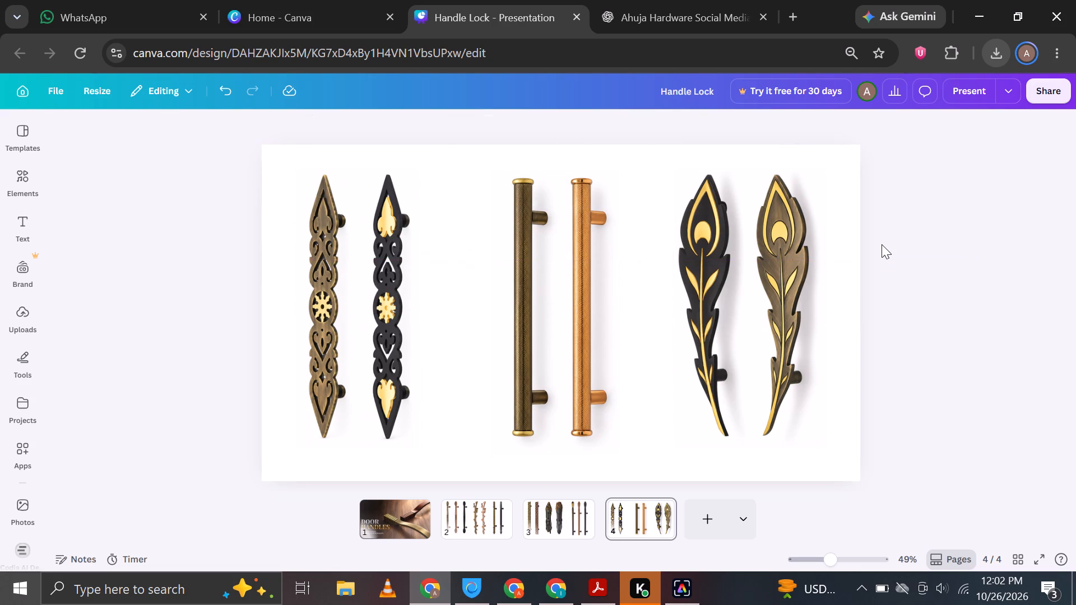
Check the layout of page 2, then nudge the MARINA handles image on page 4 slightly to the left.
left_click(568, 507)
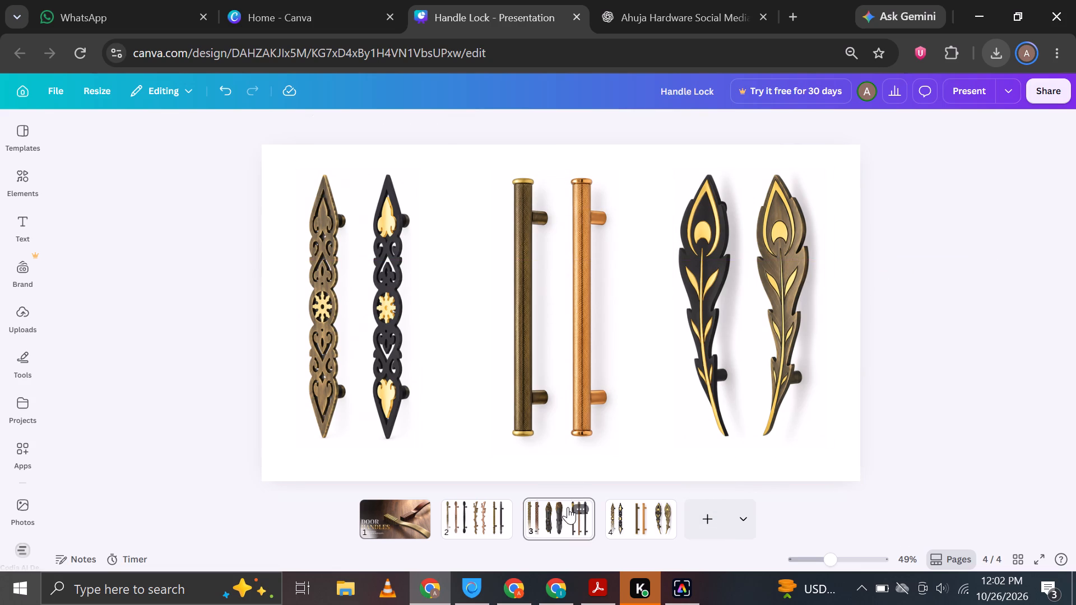
left_click(486, 510)
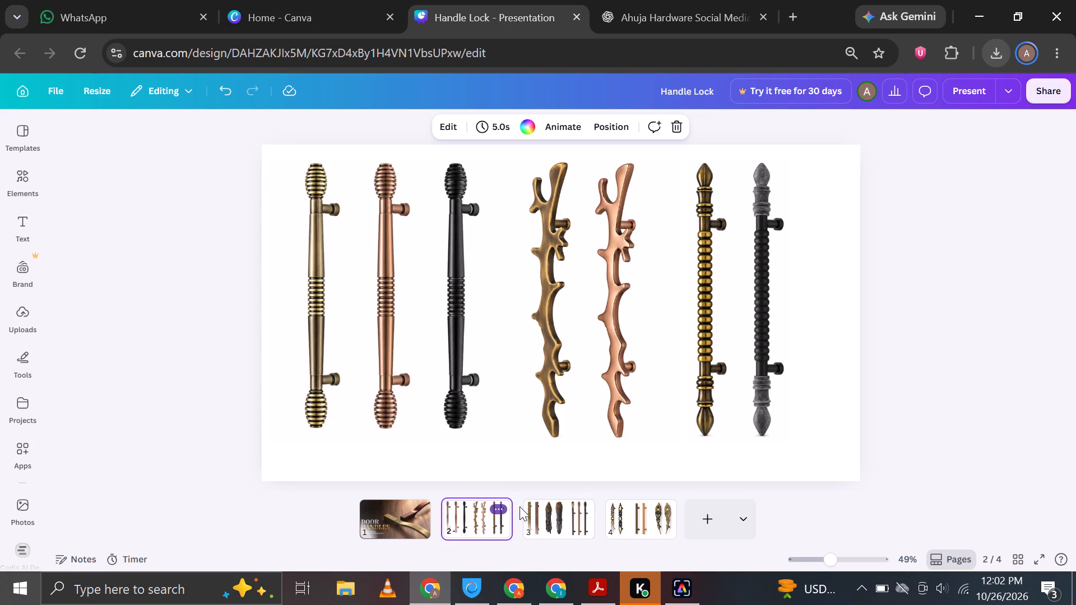
left_click(660, 532)
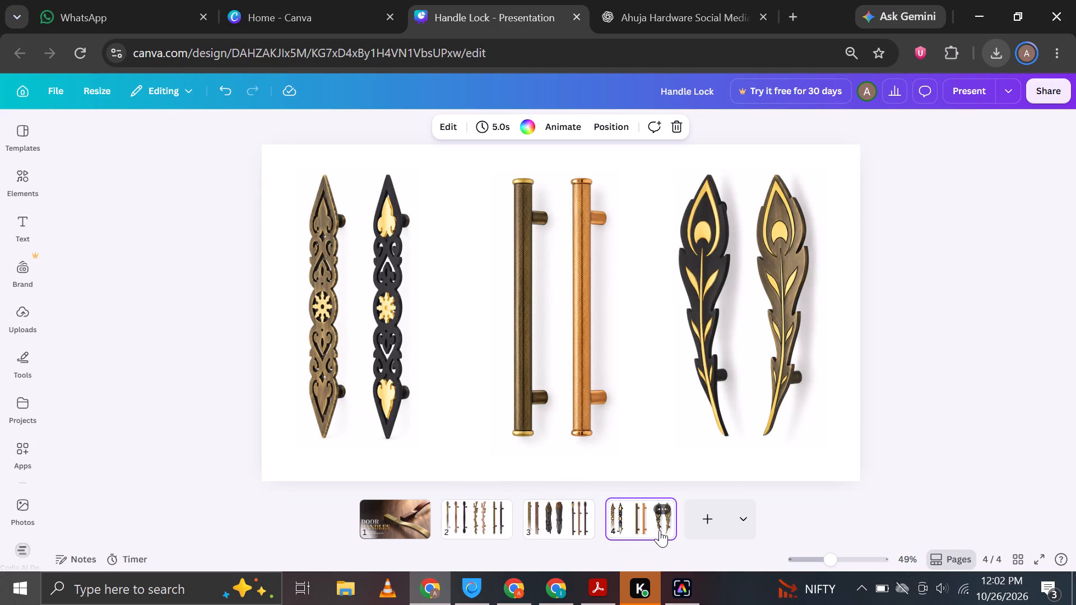
left_click(536, 368)
key("Left")
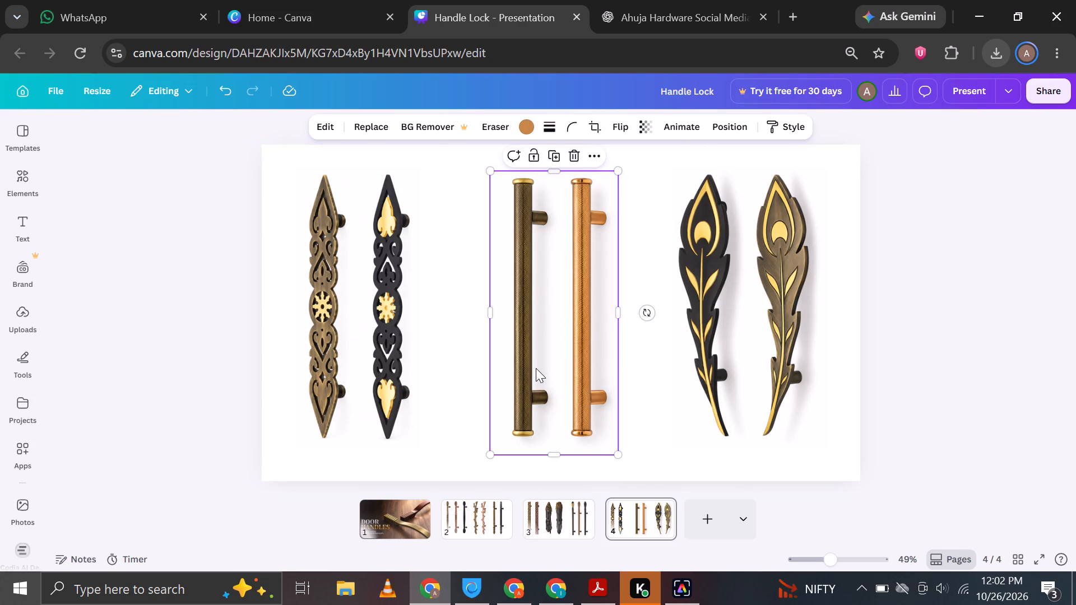
key("Left")
key("Left")
Nudge the ornate openwork handles image on page 4 slightly to the right, towards the MARINA handles.
left_click(379, 332)
key("Right")
key("Right")
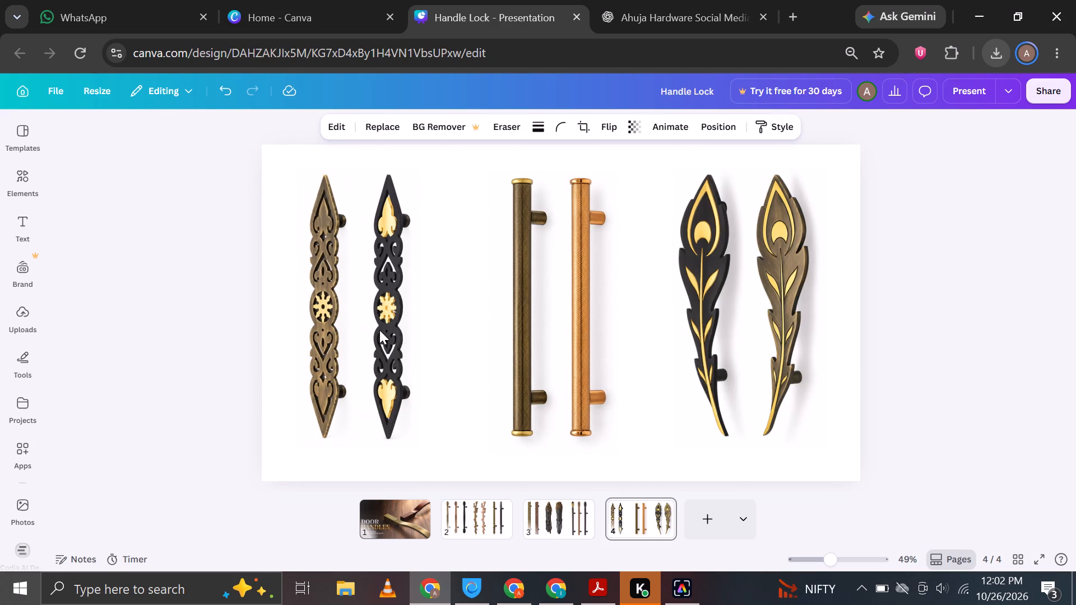
key("Right")
key("Right")
key("Right")
key("Right")
key("Right")
key("Right")
Nudge the FEATHER handles image on page 4 to the left, slightly closer to the MARINA handles.
left_click(704, 309)
key("Left")
key("Left")
key("Left")
key("Left")
key("Left")
key("Left")
key("Left")
key("Left")
key("Left")
key("Left")
key("Left")
key("Left")
key("Left")
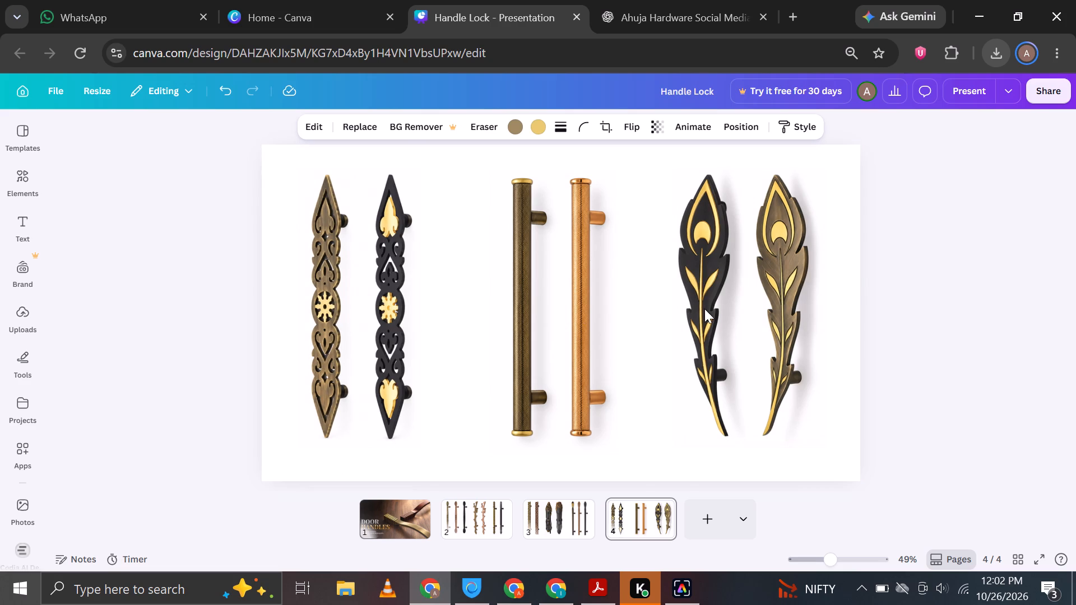
key("Left")
key("Left")
key("Left")
key("Left")
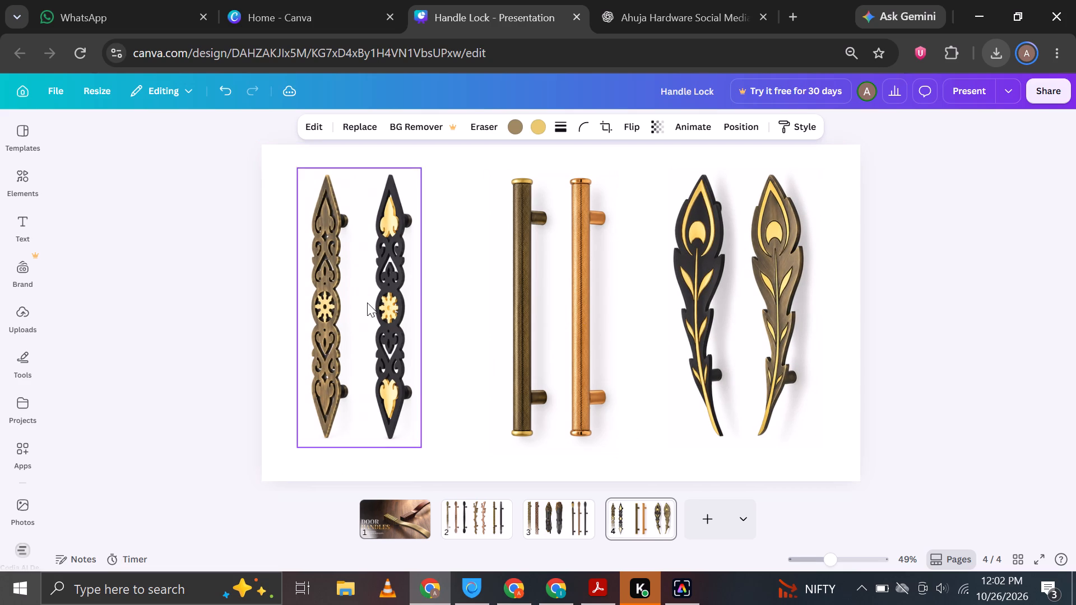
Nudge the ornate openwork handles image further right to balance the spacing on both sides of the MARINA handles.
left_click(367, 302)
key("Left")
key("Right")
key("Right")
key("Right")
key("Right")
key("Right")
key("Right")
key("Right")
key("Right")
key("Right")
key("Right")
key("Right")
key("Right")
key("Right")
key("Right")
key("Right")
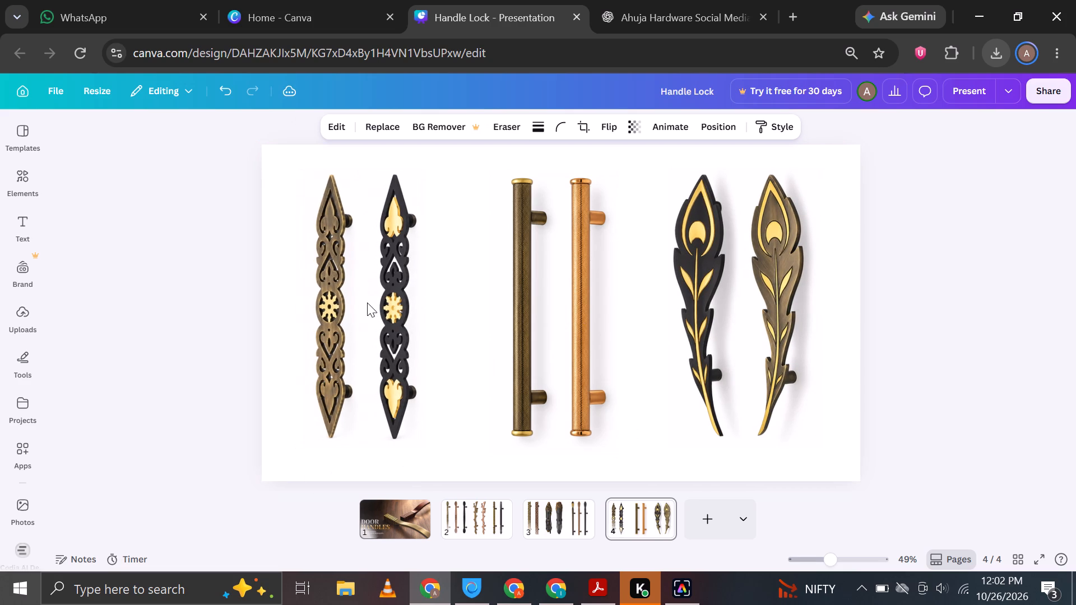
Review the cover and the three handle pages, comparing how the images are arranged and spaced on each.
left_click(562, 515)
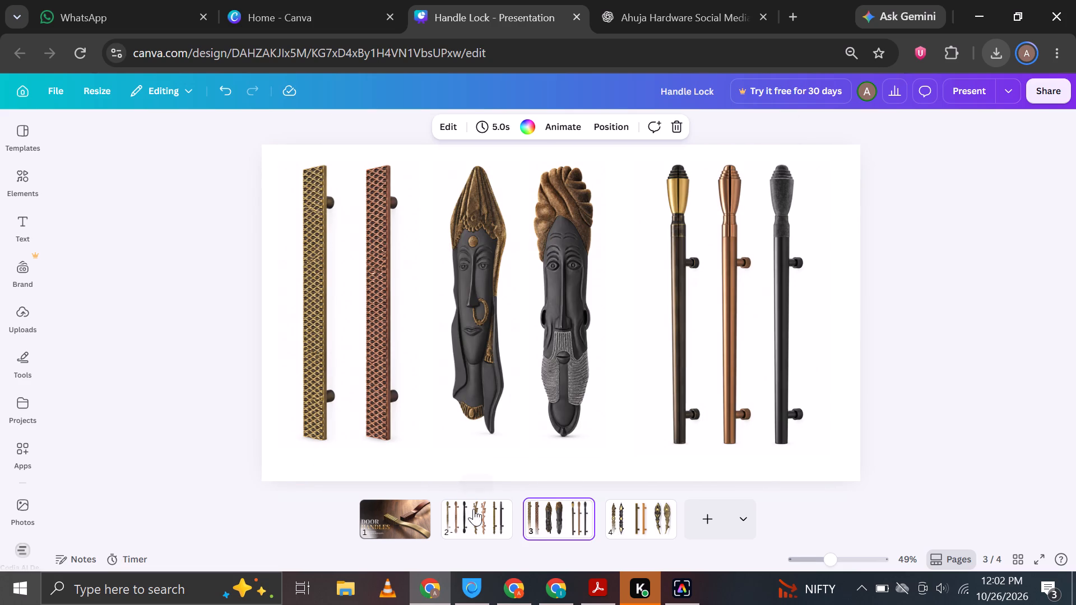
left_click(474, 509)
left_click(385, 503)
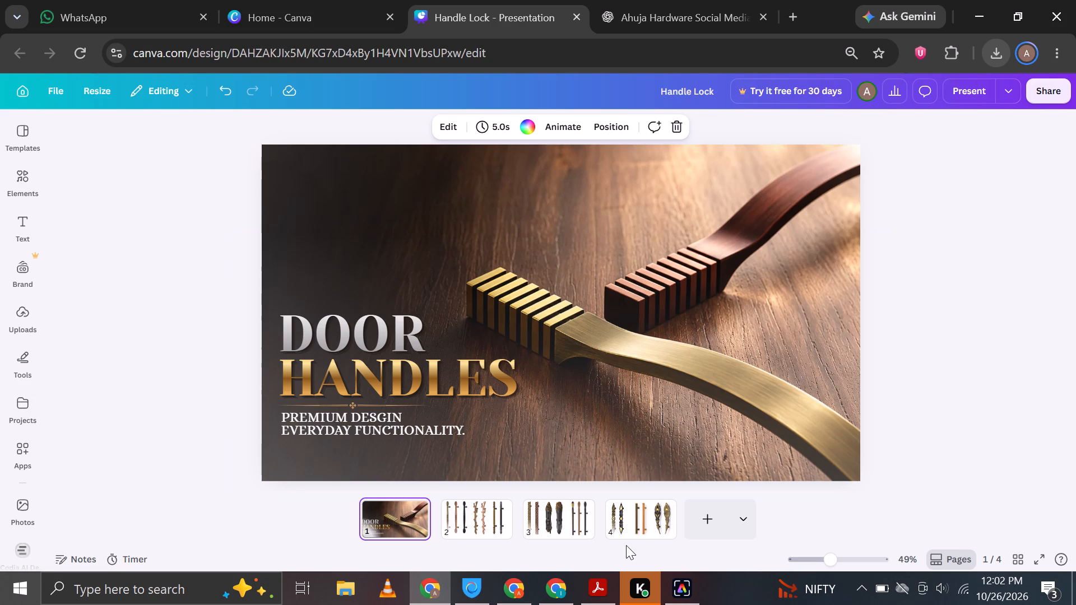
left_click(632, 520)
left_click(457, 509)
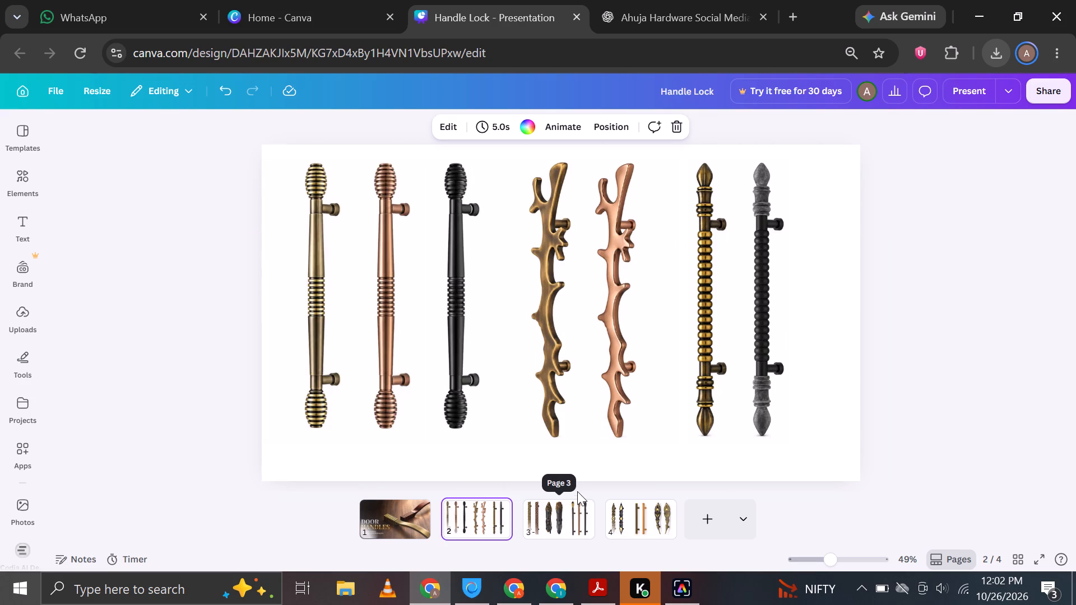
left_click(573, 521)
left_click(603, 525)
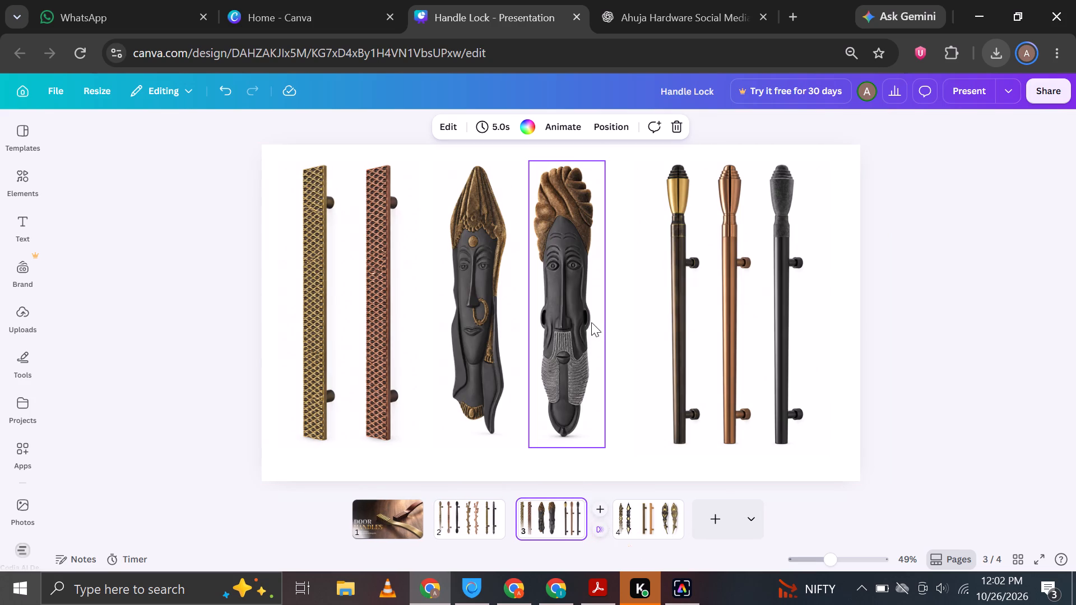
left_click(591, 322)
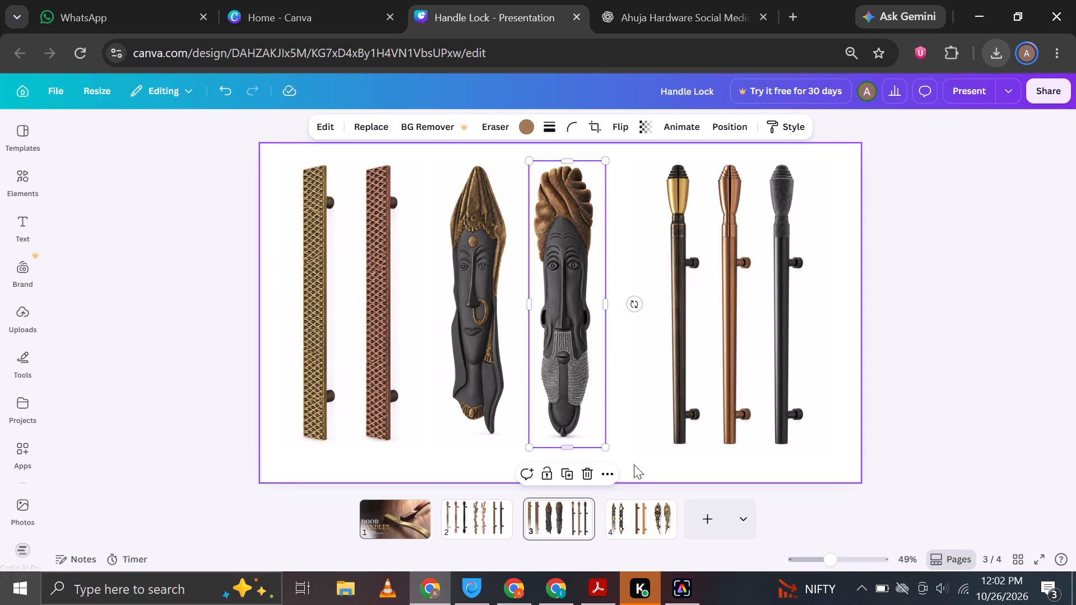
left_click(966, 254)
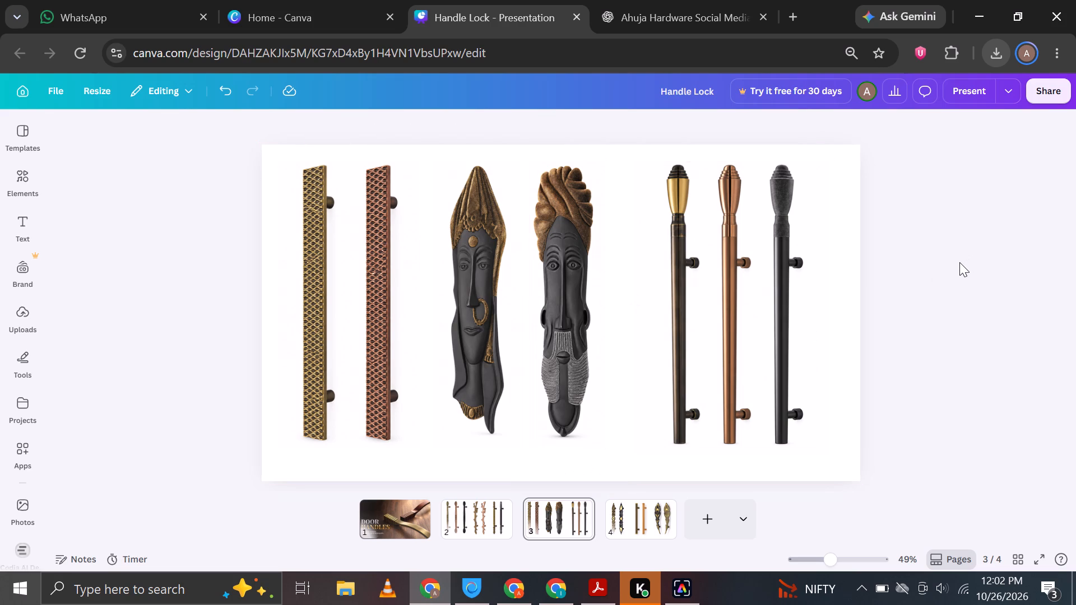
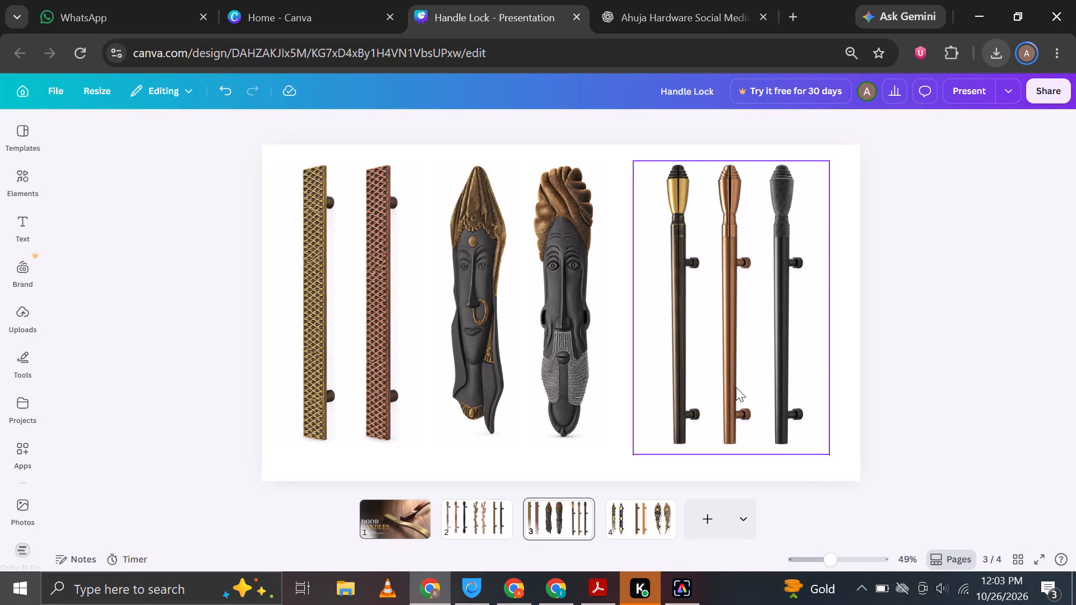
Add a blank page 5 at the end of the presentation.
left_click(713, 523)
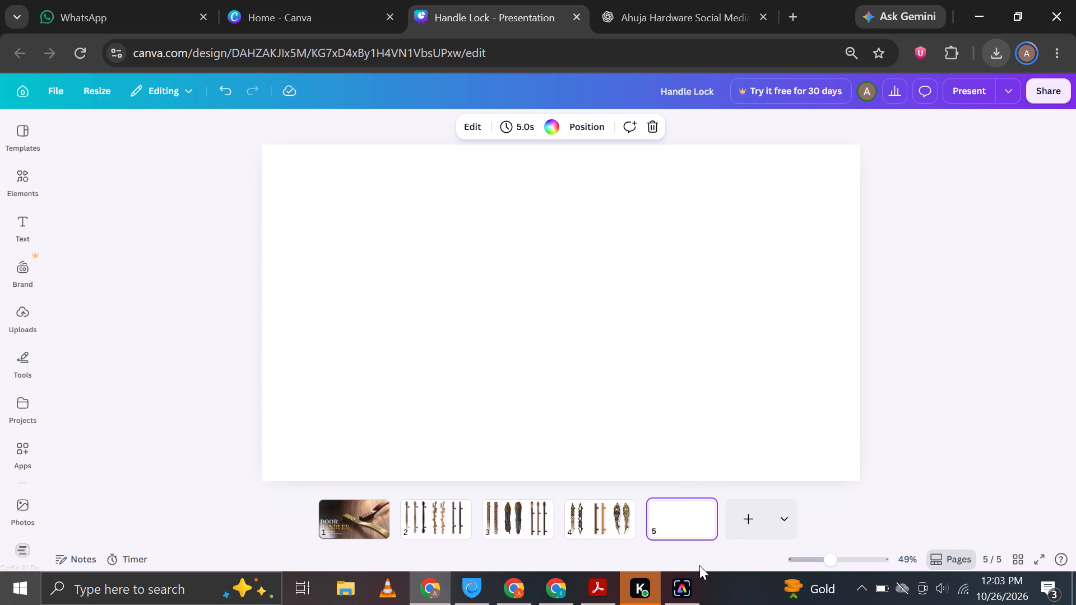
left_click(611, 587)
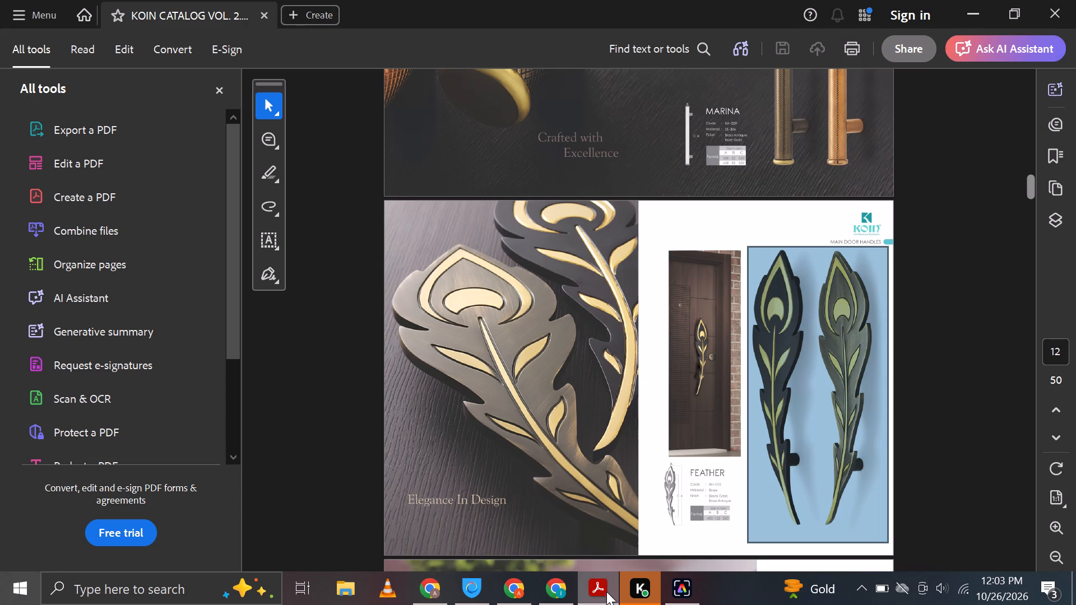
key("Down")
key("Down")
key("Down")
key("Down")
key("Down")
key("Down")
key("Down")
key("Down")
key("Down")
key("Down")
key("Down")
key("Down")
key("Down")
key("Down")
key("Down")
key("Down")
key("Down")
key("Down")
key("Down")
key("Down")
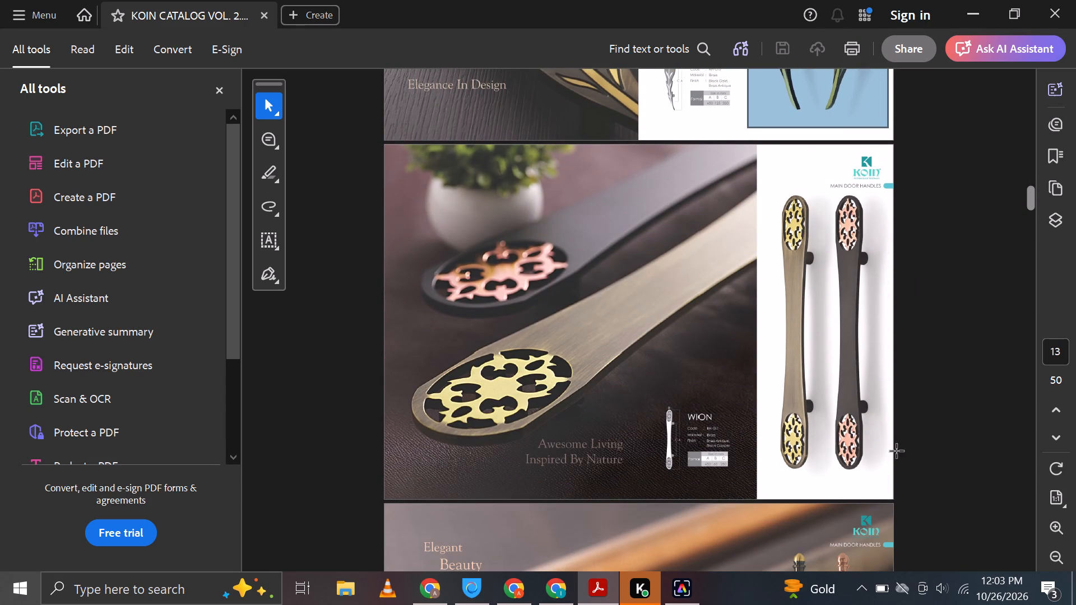
left_click_drag(769, 189, 815, 287)
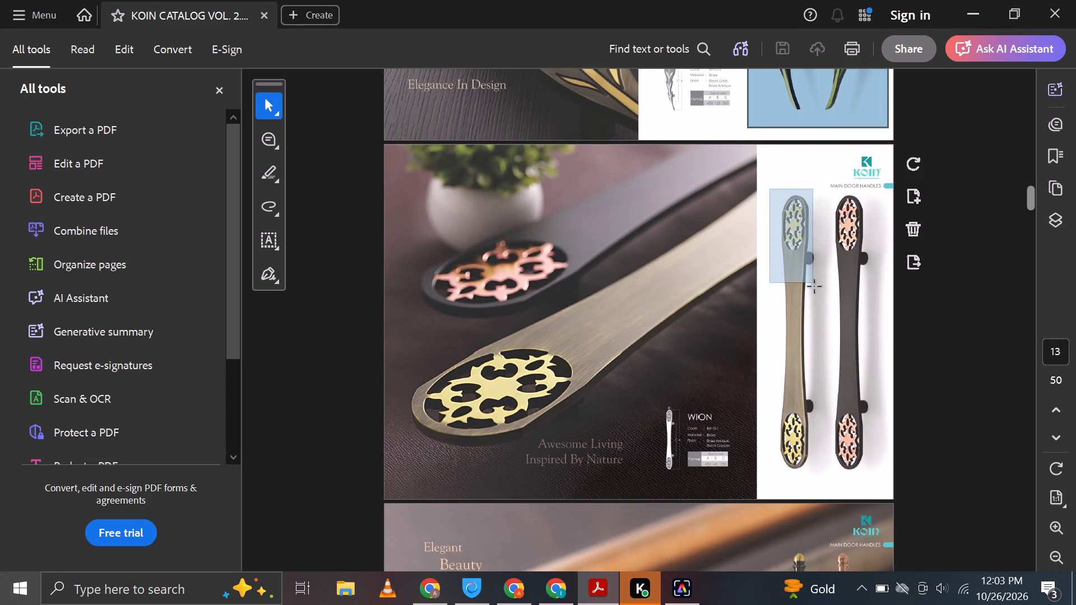
left_click_drag(815, 287, 879, 485)
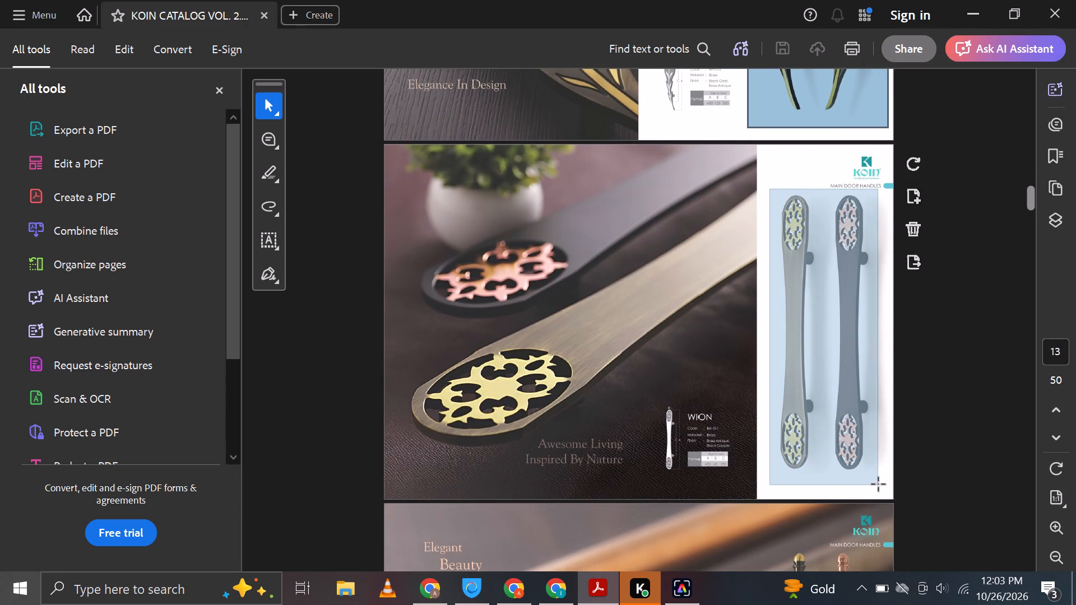
left_click_drag(879, 485, 891, 480)
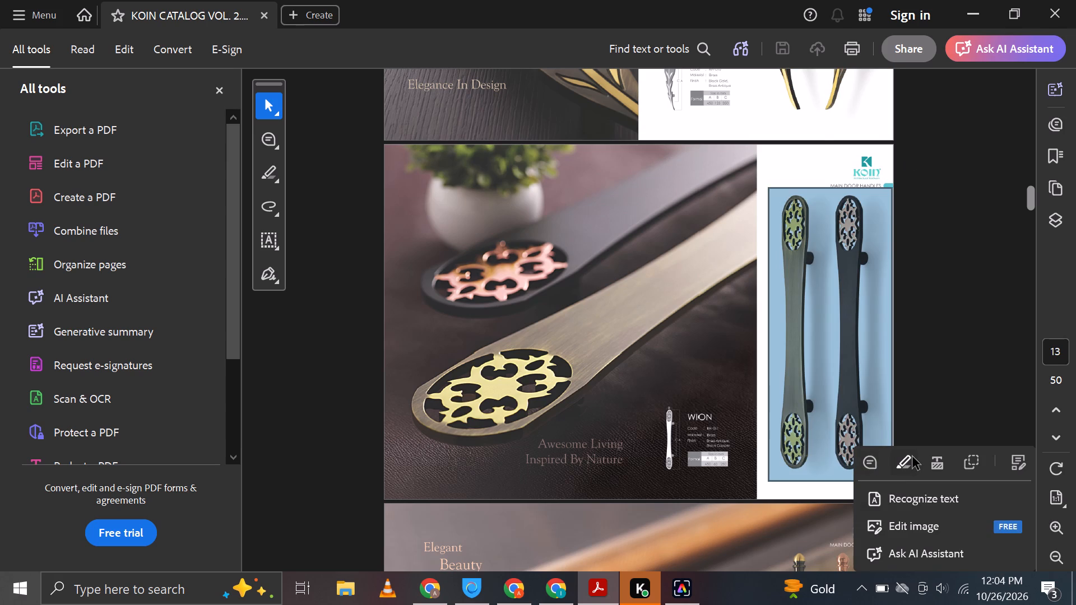
left_click(968, 460)
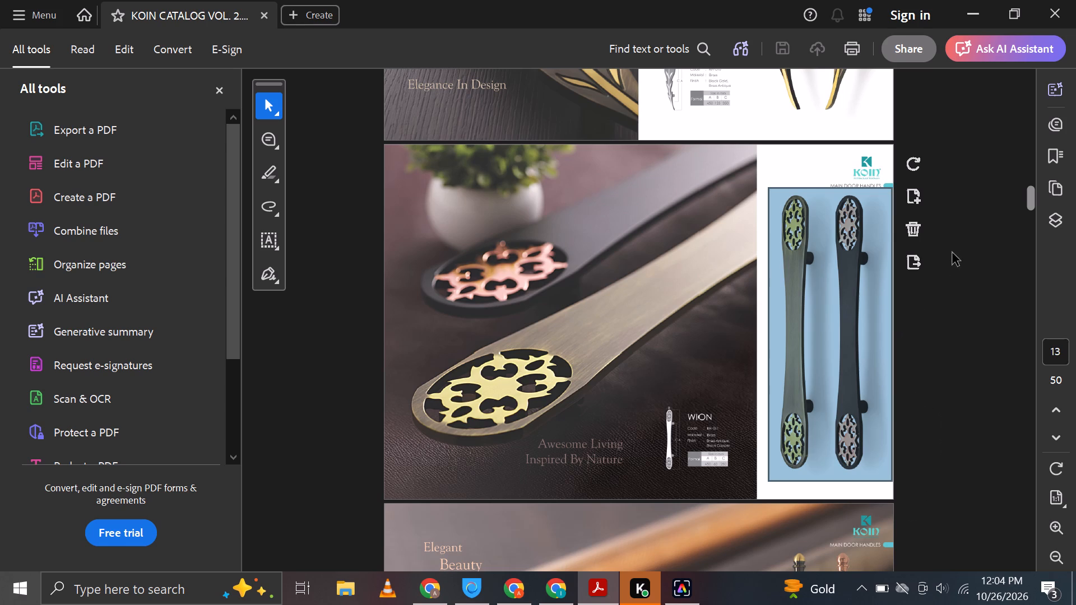
left_click(913, 197)
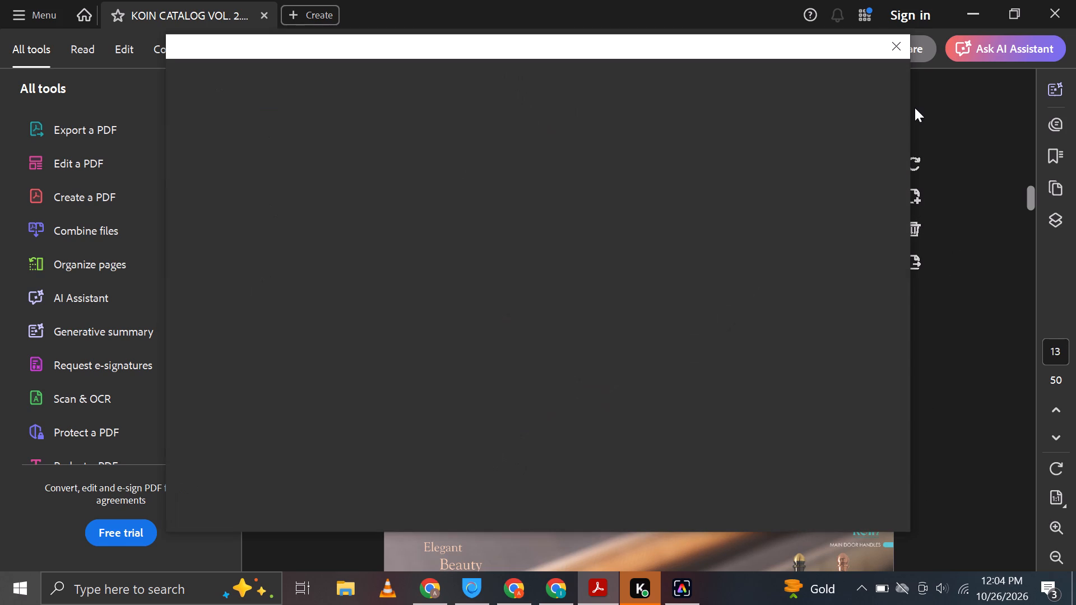
left_click(897, 41)
right_click(821, 239)
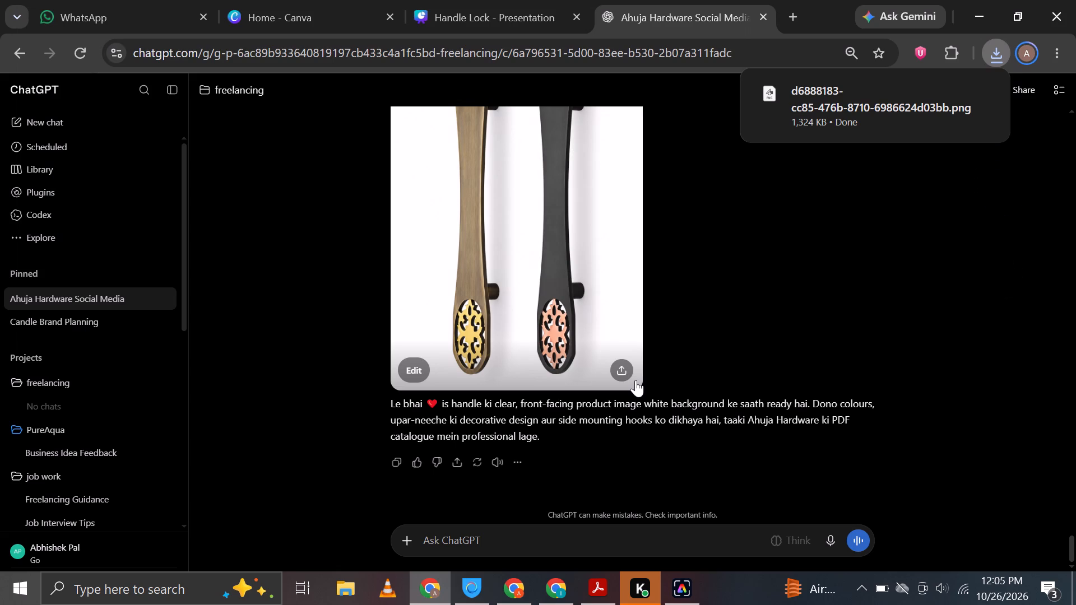
Switch to the Canva presentation and place the downloaded WION handles image at the upper left of page 5.
left_click(478, 0)
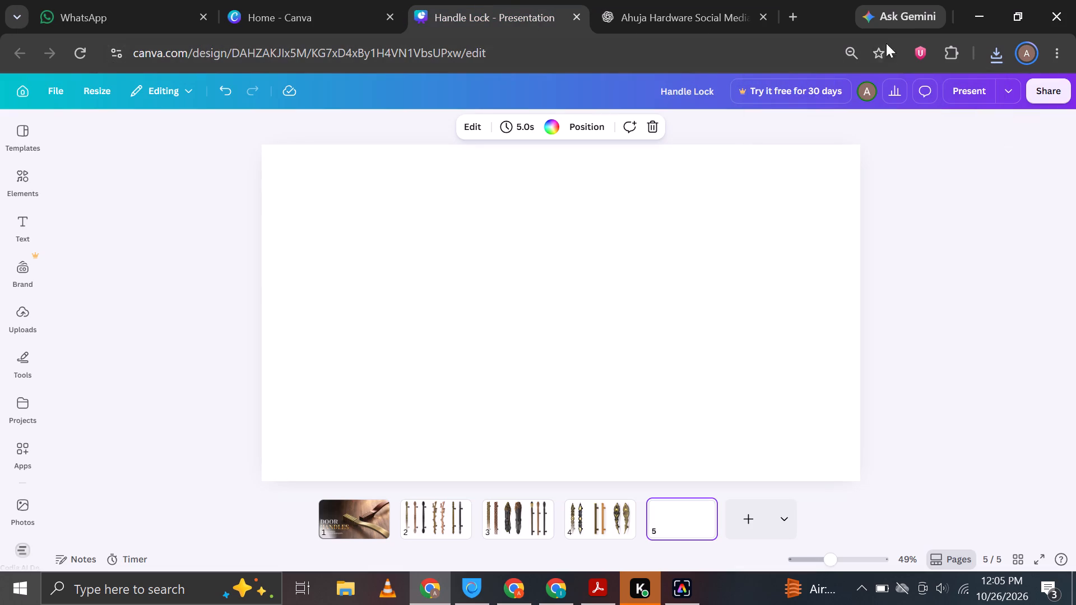
left_click(999, 46)
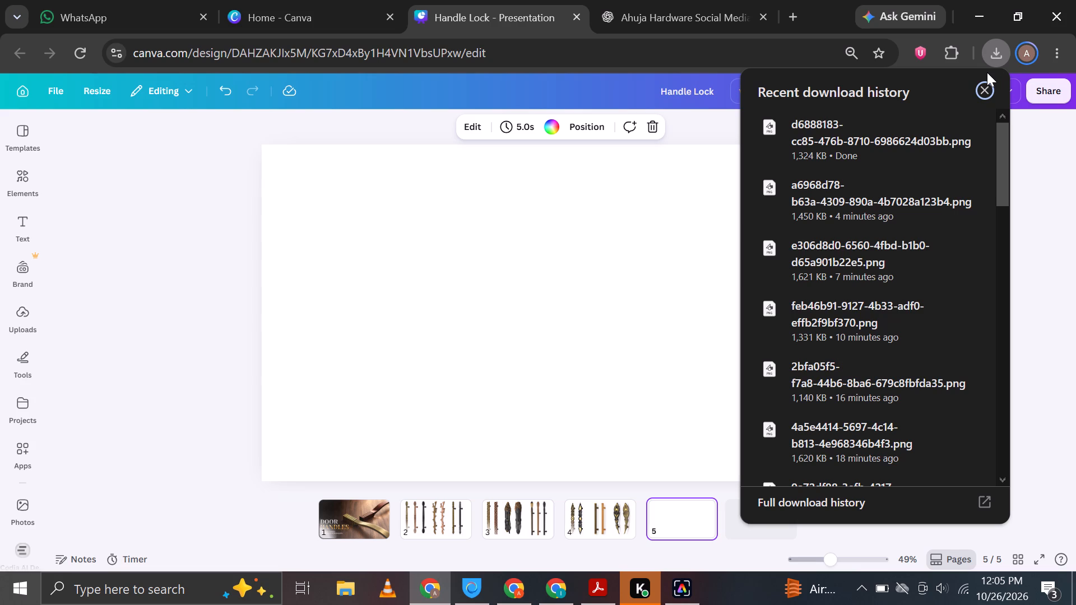
left_click_drag(785, 137, 532, 212)
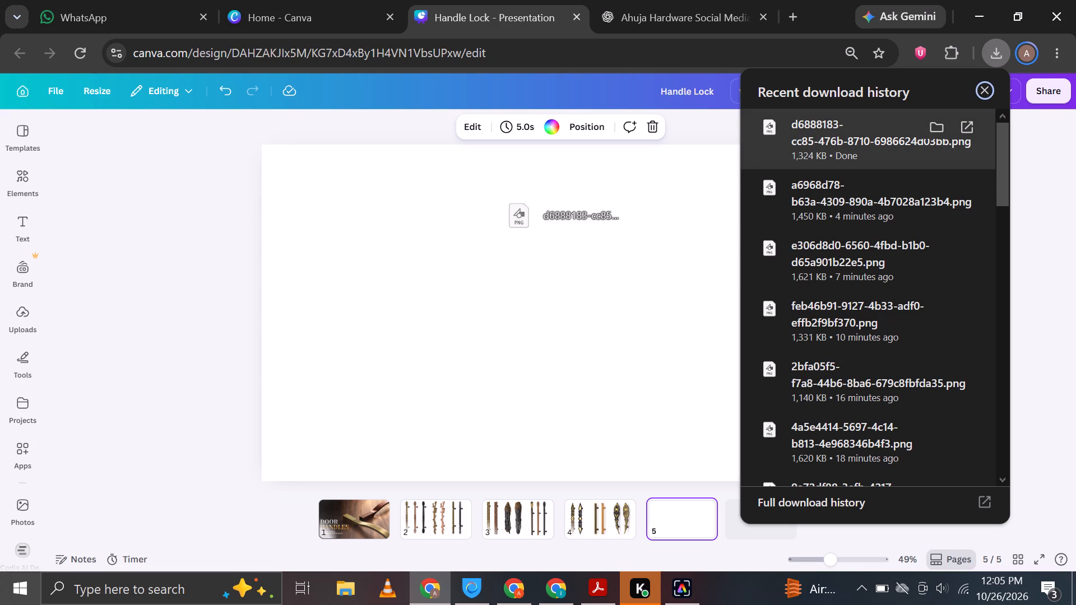
left_click_drag(532, 212, 400, 254)
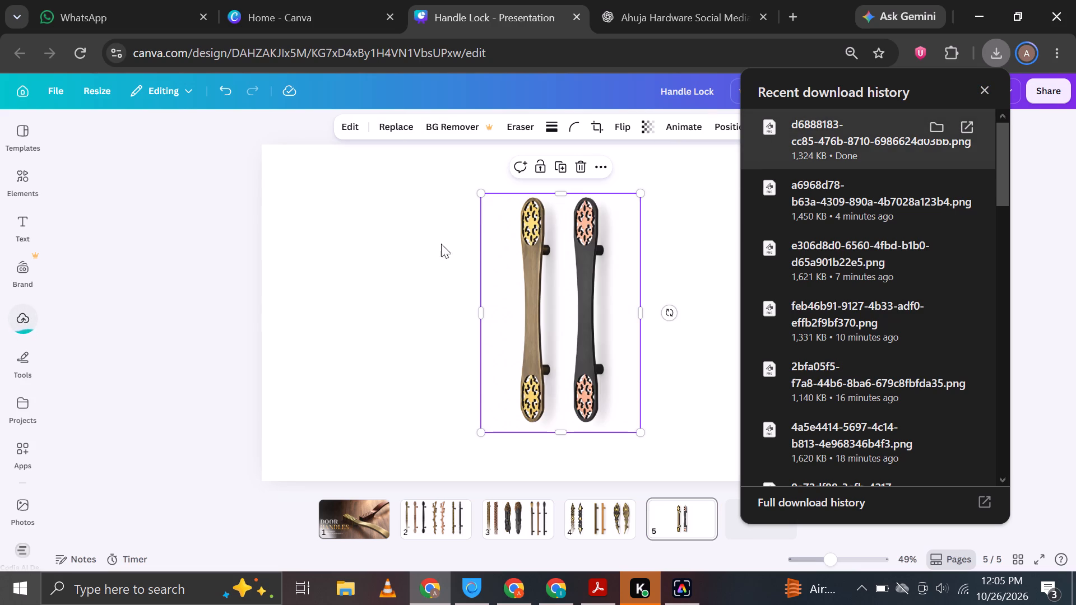
left_click_drag(558, 274, 365, 250)
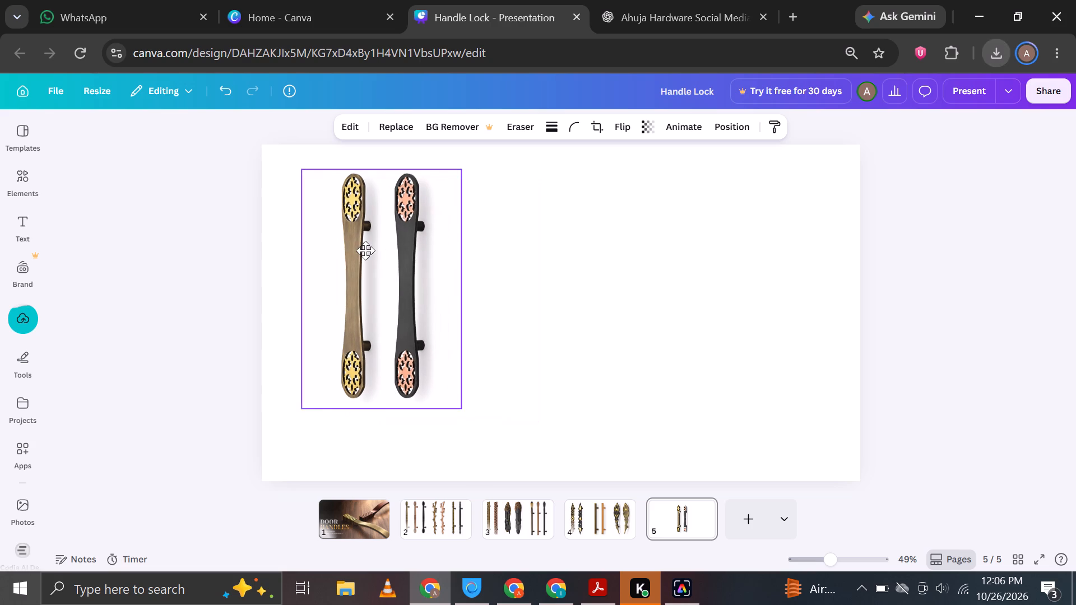
left_click_drag(365, 250, 344, 243)
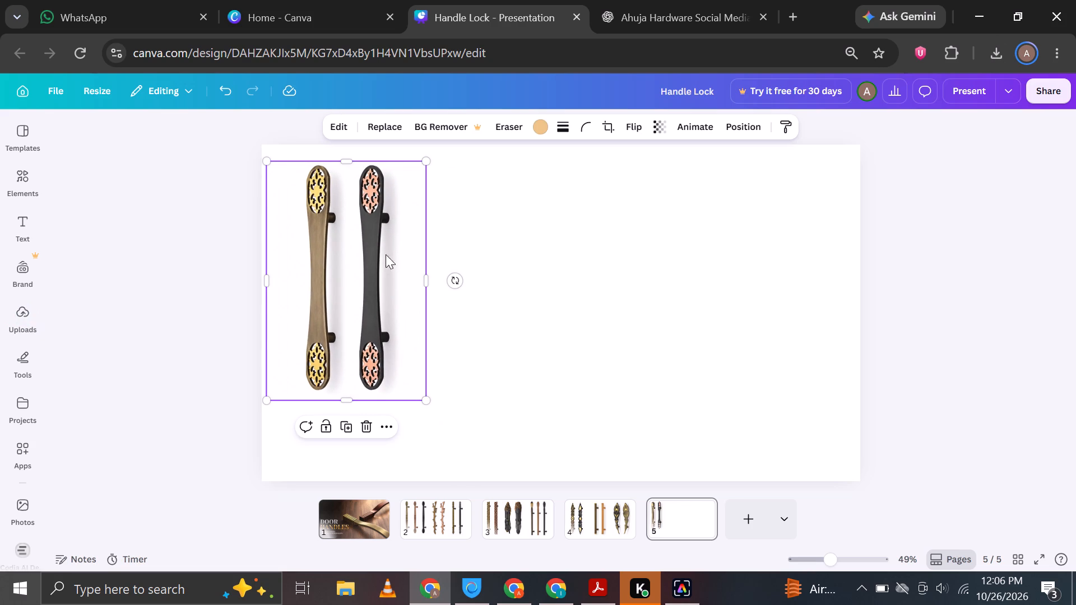
Crop the empty white margins from both sides of the WION handles image.
left_click_drag(425, 278, 412, 278)
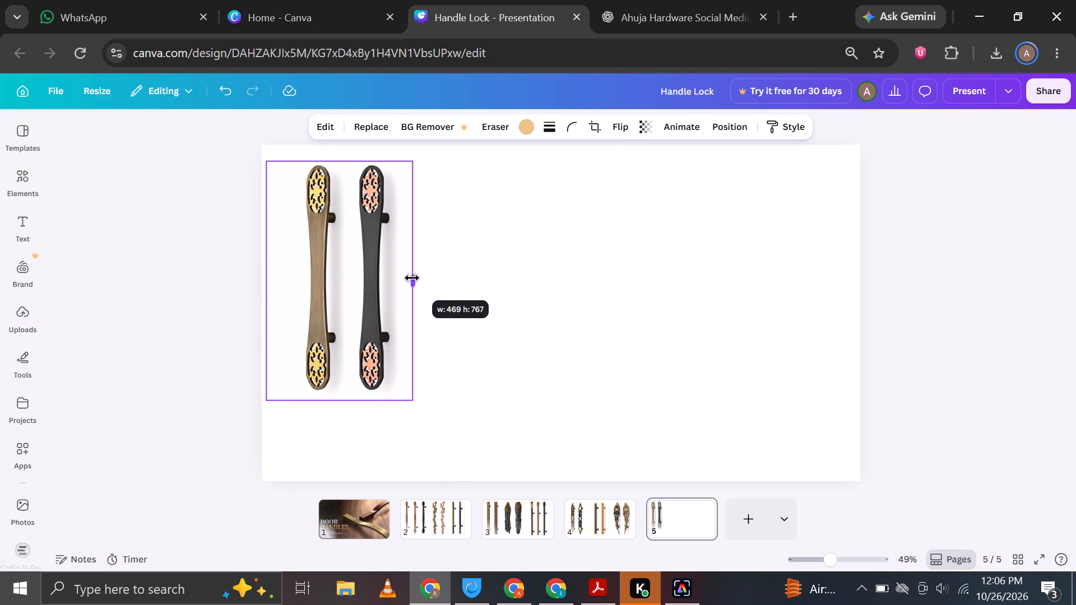
left_click_drag(412, 278, 406, 282)
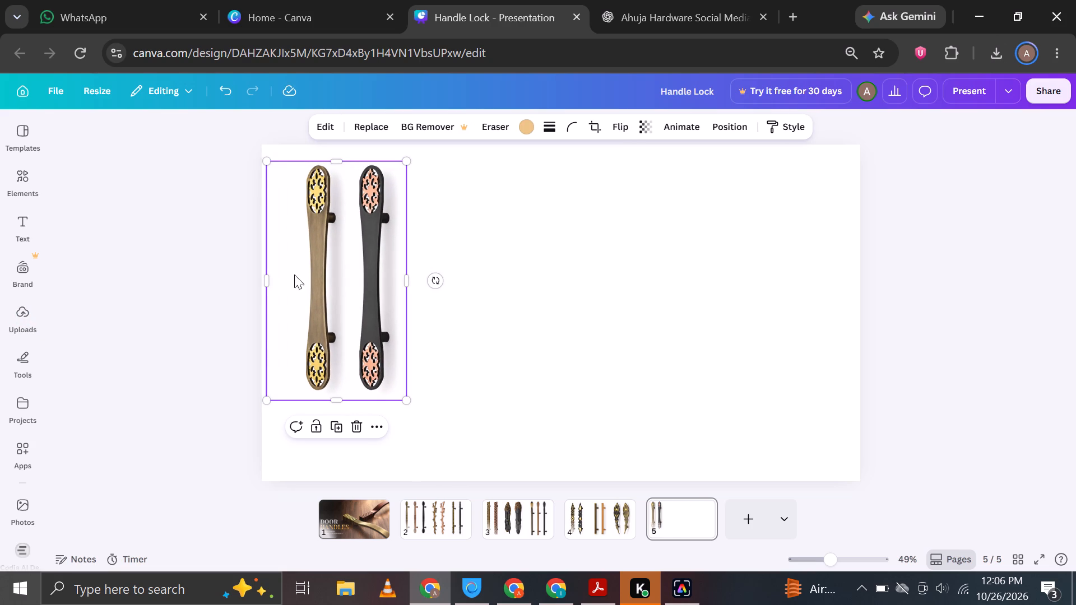
left_click_drag(266, 280, 287, 298)
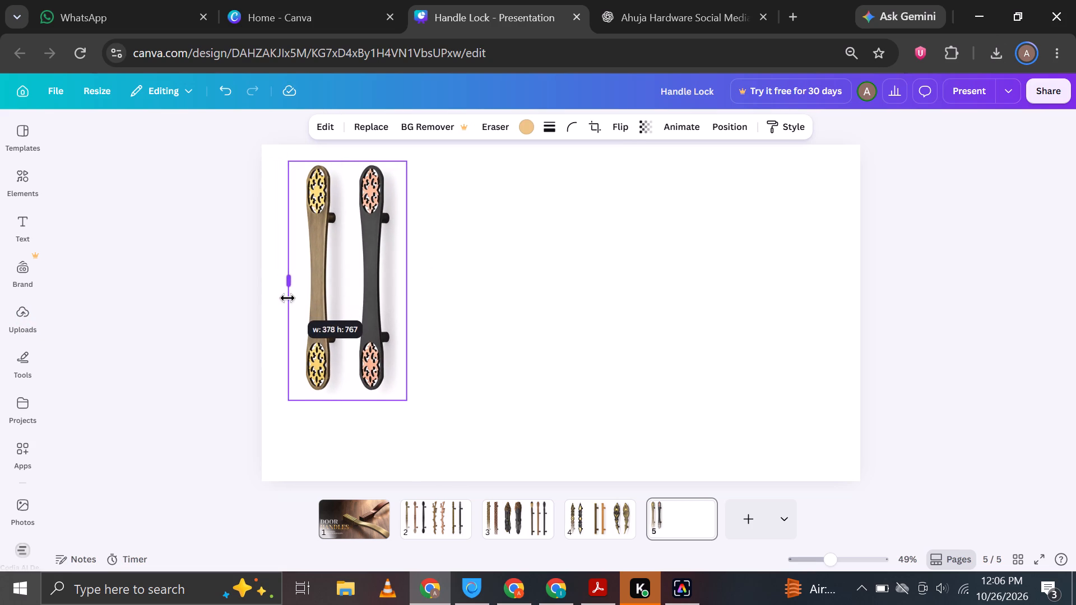
left_click_drag(287, 298, 293, 306)
left_click(471, 235)
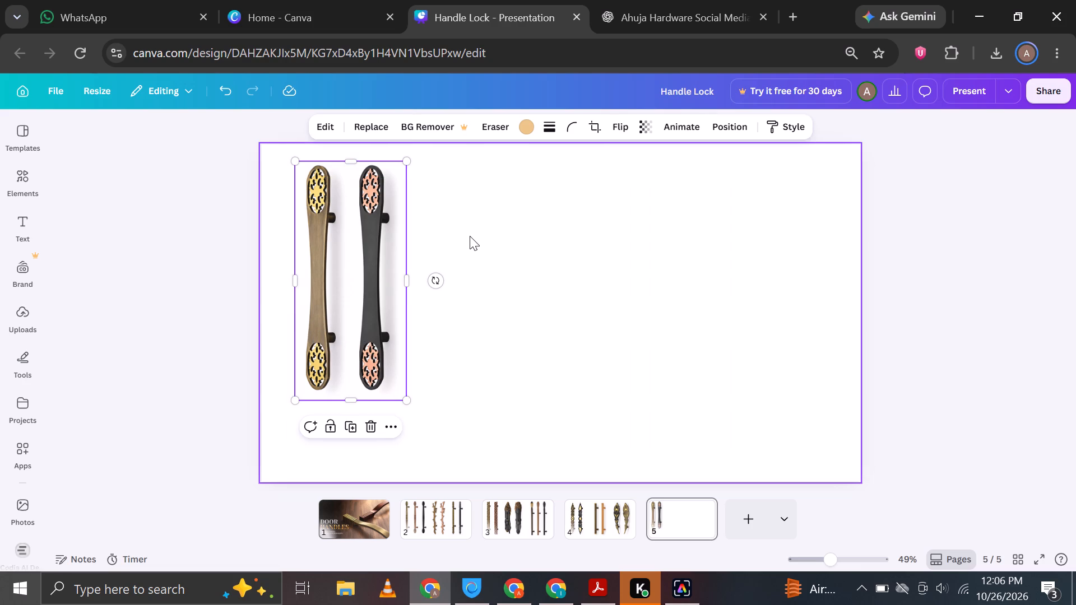
Lower the WION handles image slightly and enlarge it proportionally to fill most of page 5's height.
left_click(367, 263)
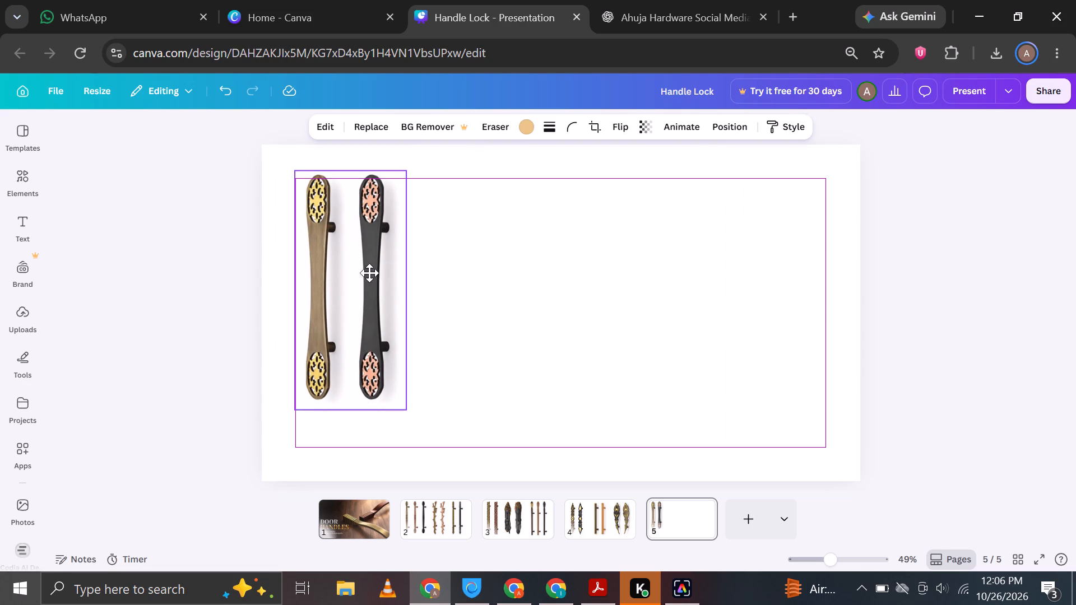
left_click_drag(404, 407, 403, 408)
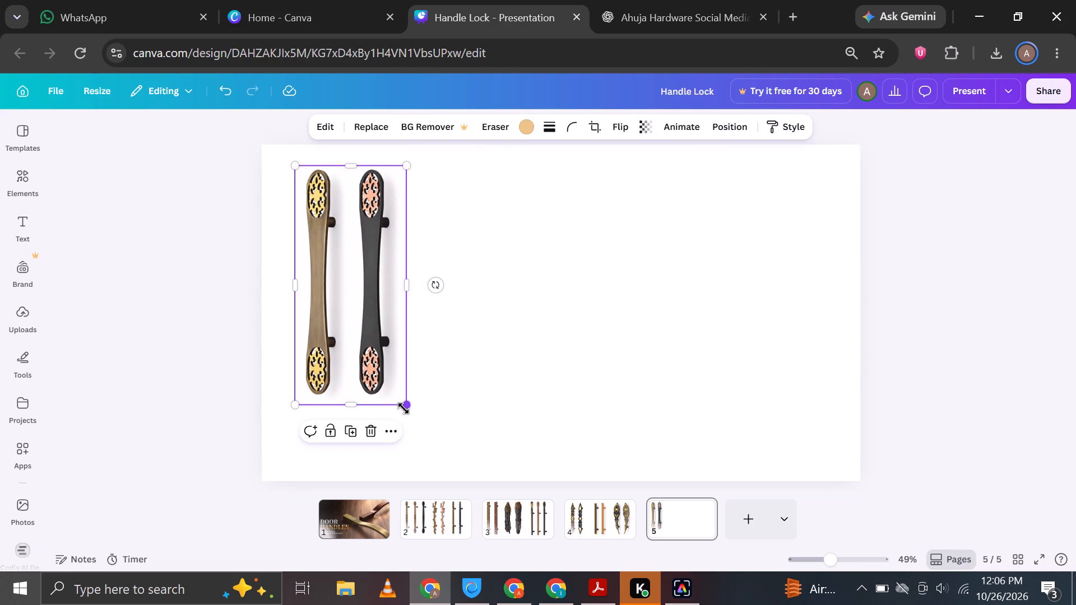
left_click_drag(403, 408, 418, 439)
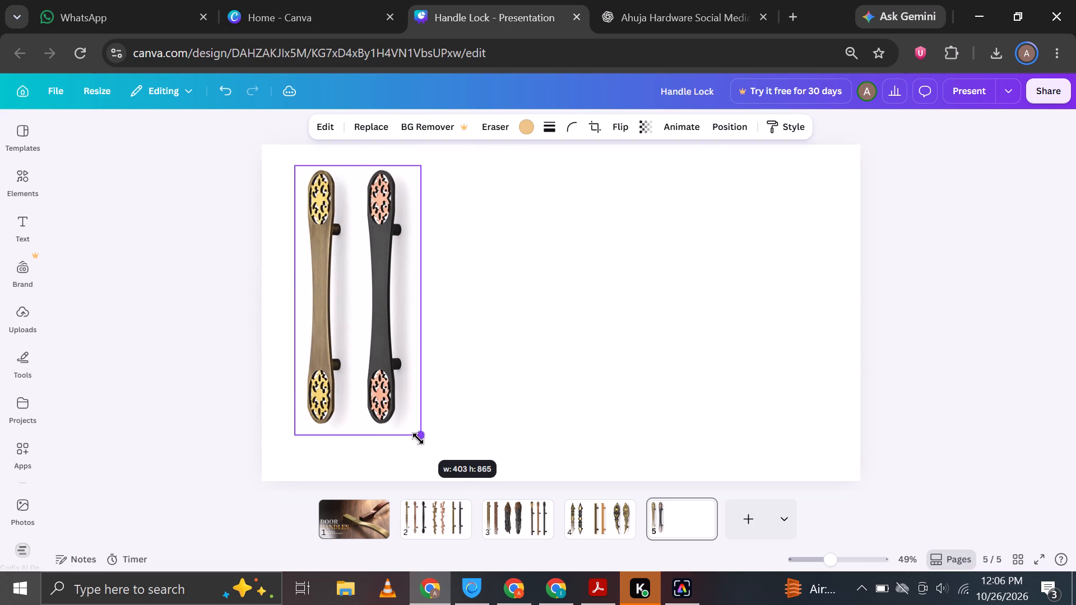
left_click_drag(418, 439, 420, 455)
left_click(524, 340)
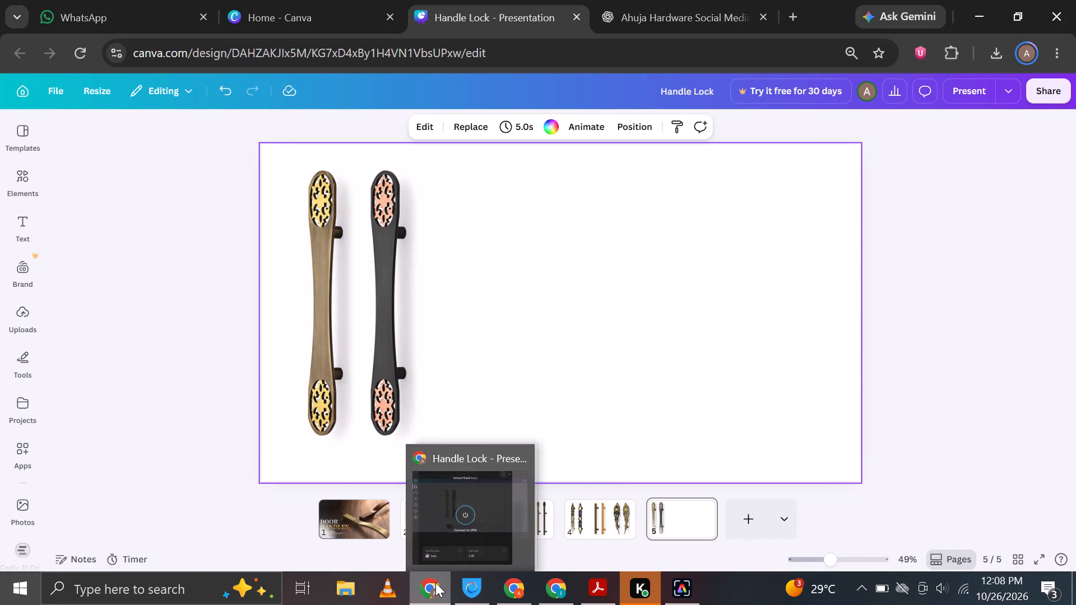
Switch to the KOIN catalog PDF and copy the picture area around the two SIMBA handles on page 14.
left_click(440, 539)
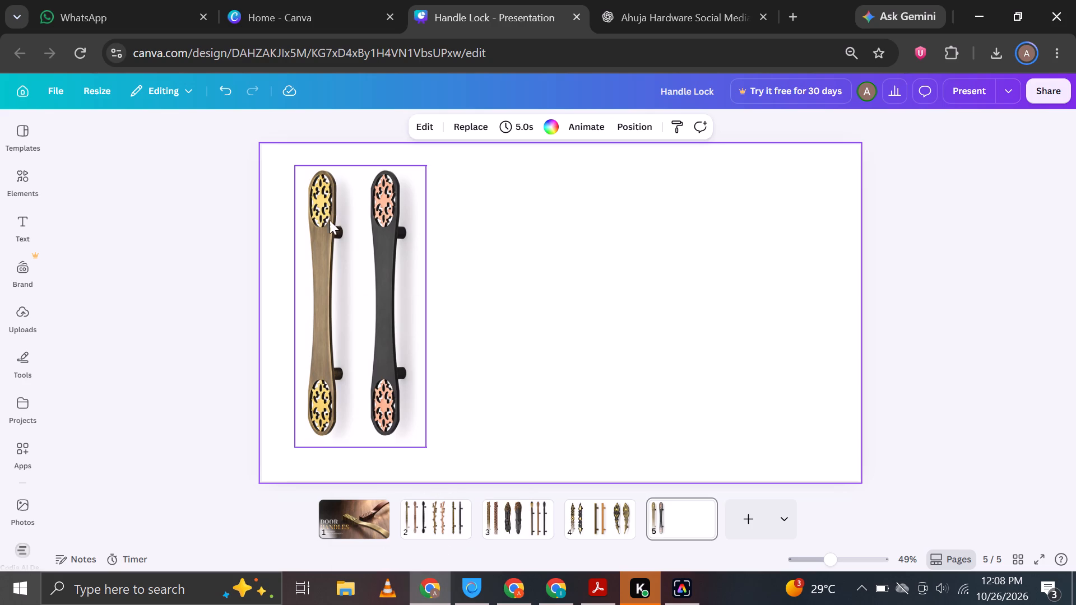
scroll(612, 79, "up", 1)
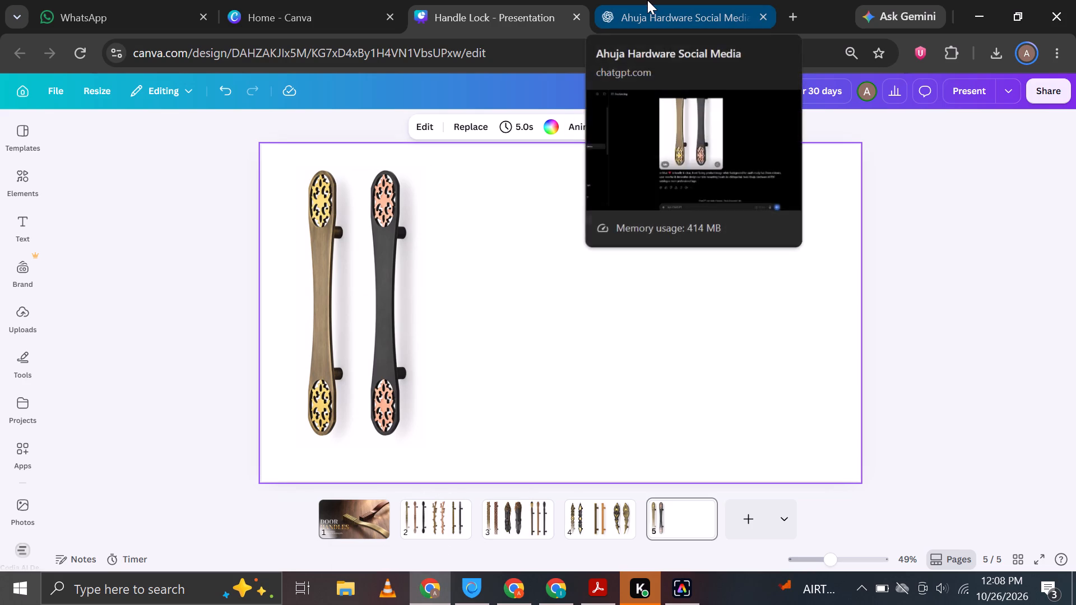
left_click(647, 0)
left_click(594, 590)
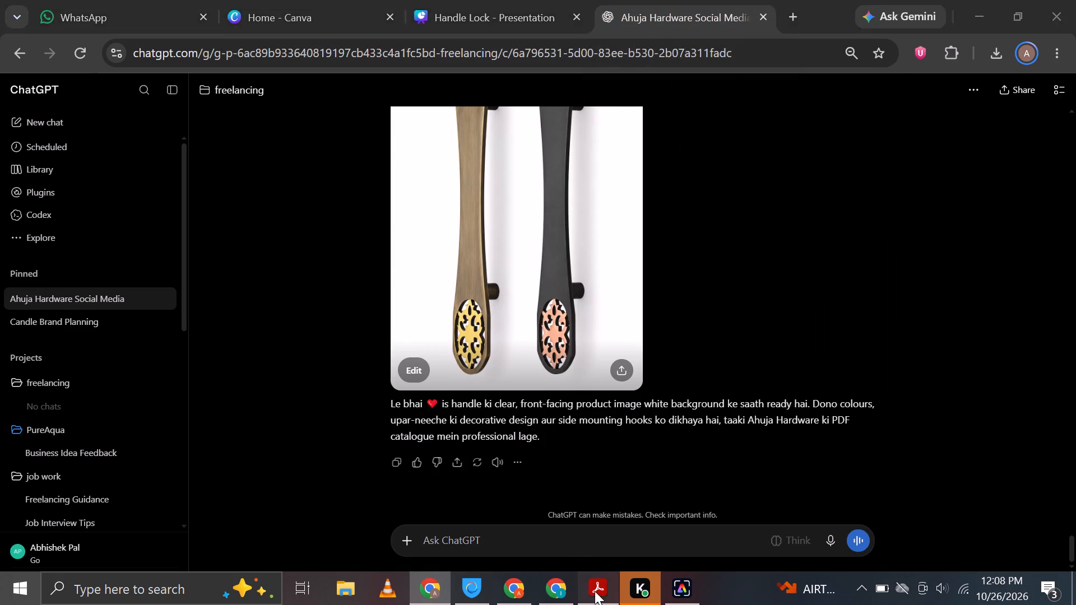
scroll(952, 278, "down", 2)
scroll(949, 287, "up", 1)
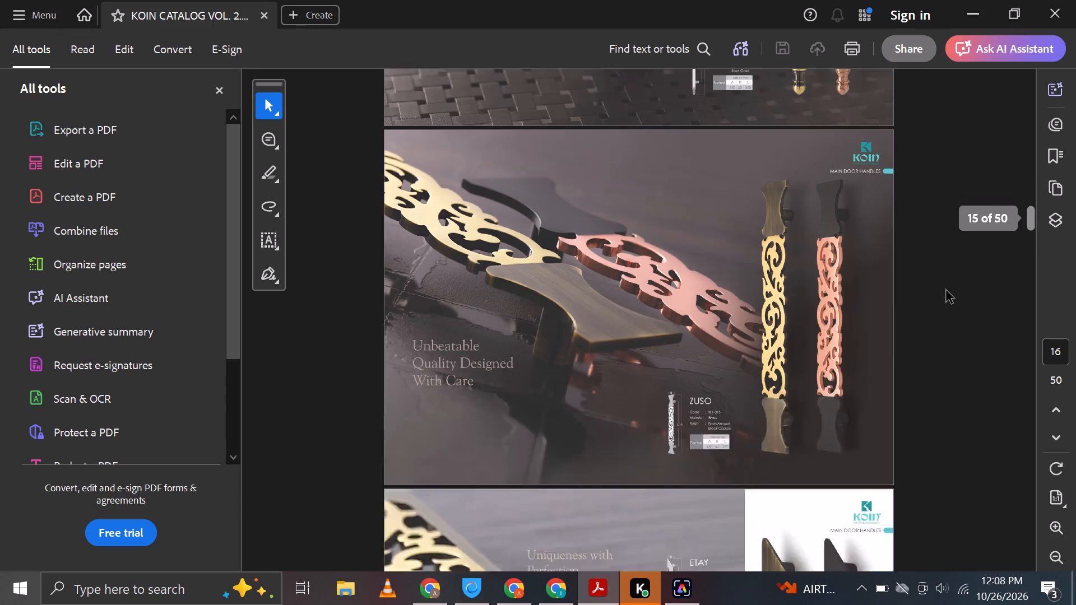
left_click(926, 317)
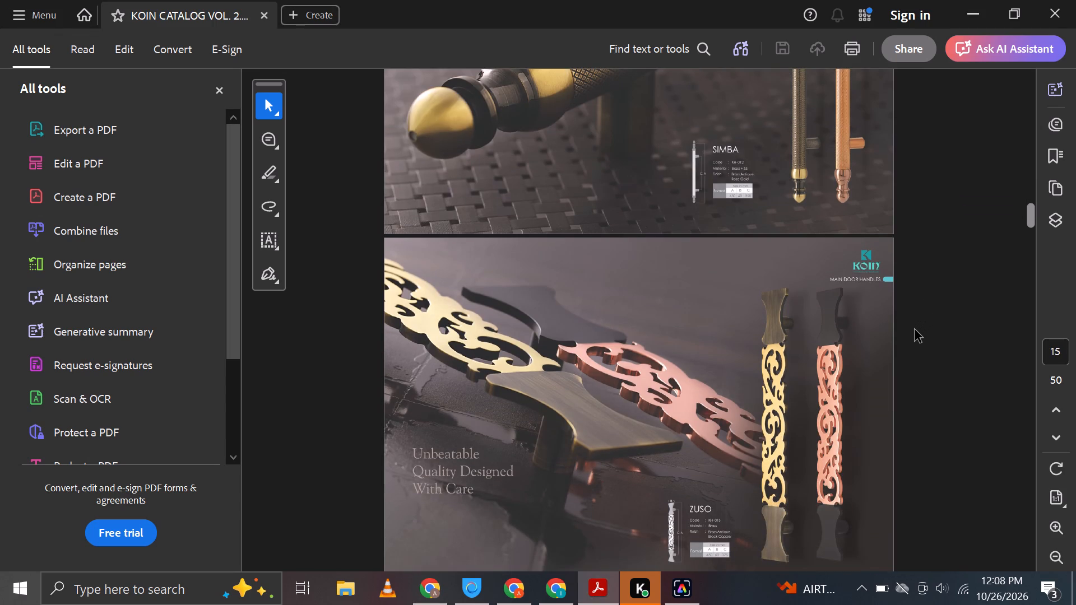
key("Up")
key("Up")
key("Up")
key("Up")
key("Up")
key("Up")
key("Up")
key("Up")
key("Up")
key("Up")
key("Up")
key("Up")
key("Up")
key("Up")
key("Up")
key("Up")
key("Up")
key("Up")
key("Up")
key("Up")
key("Up")
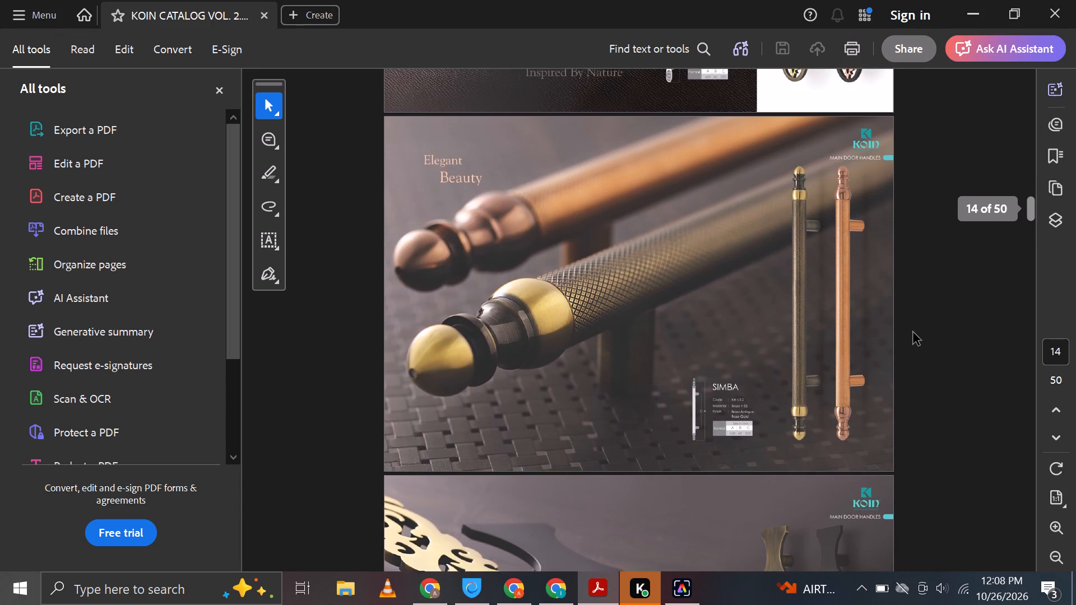
key("Up")
key("Up")
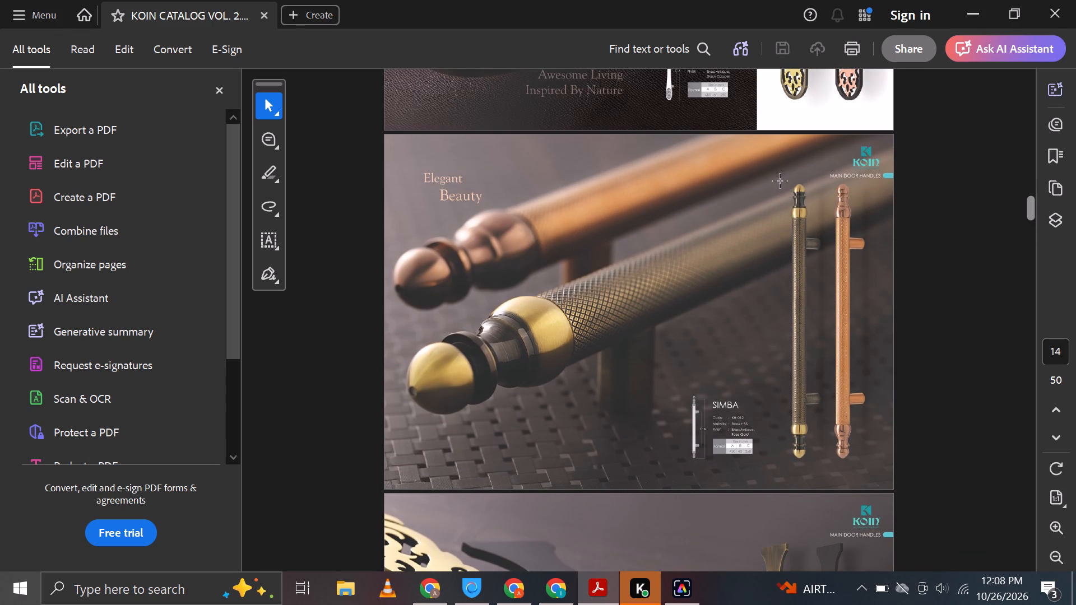
left_click_drag(781, 180, 874, 459)
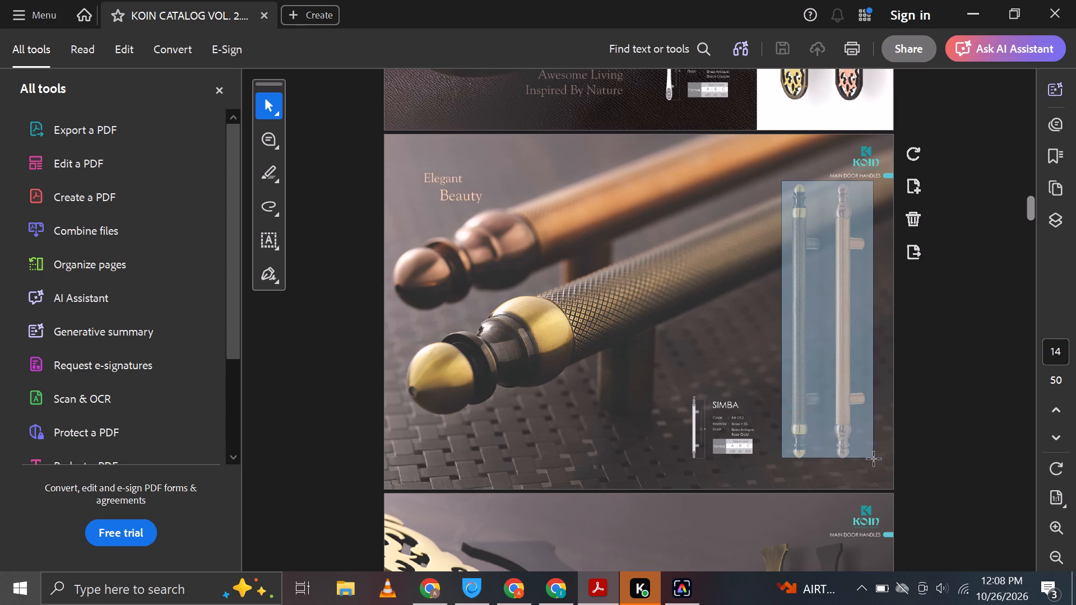
left_click_drag(874, 459, 882, 473)
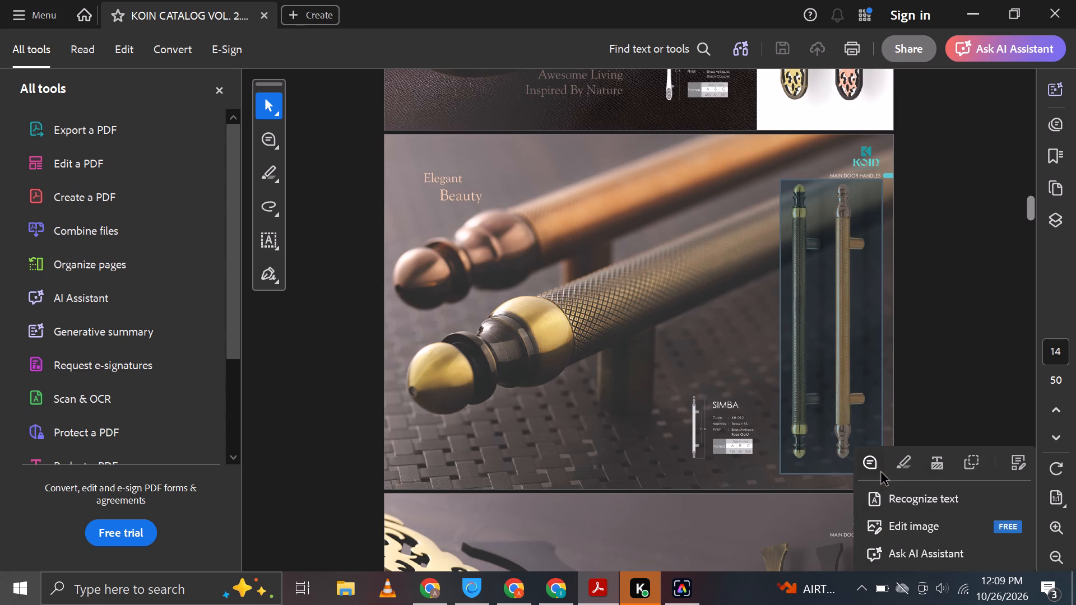
left_click(970, 467)
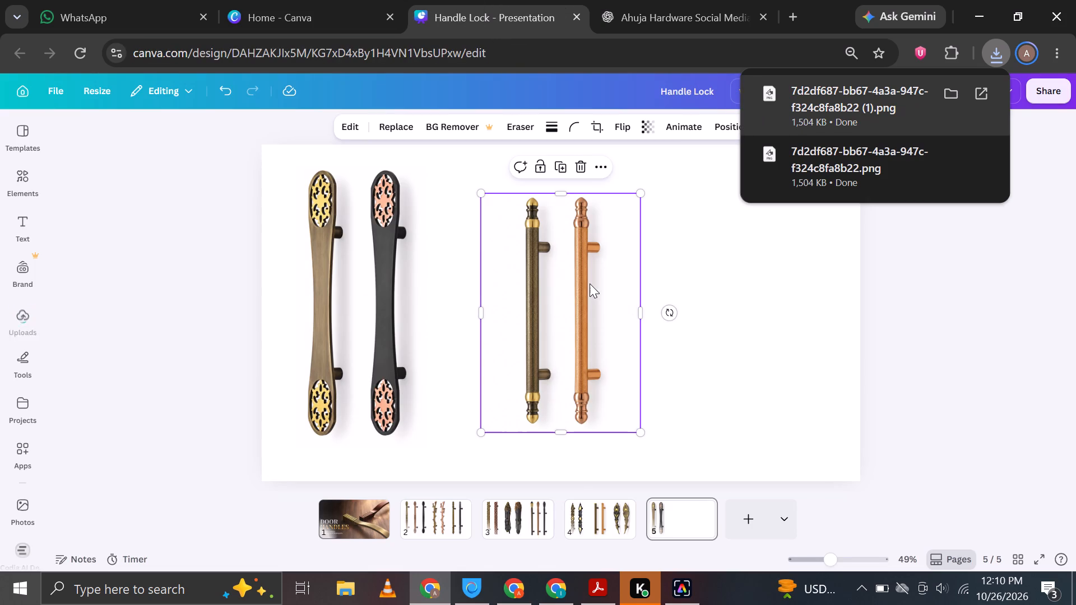
left_click_drag(543, 274, 475, 245)
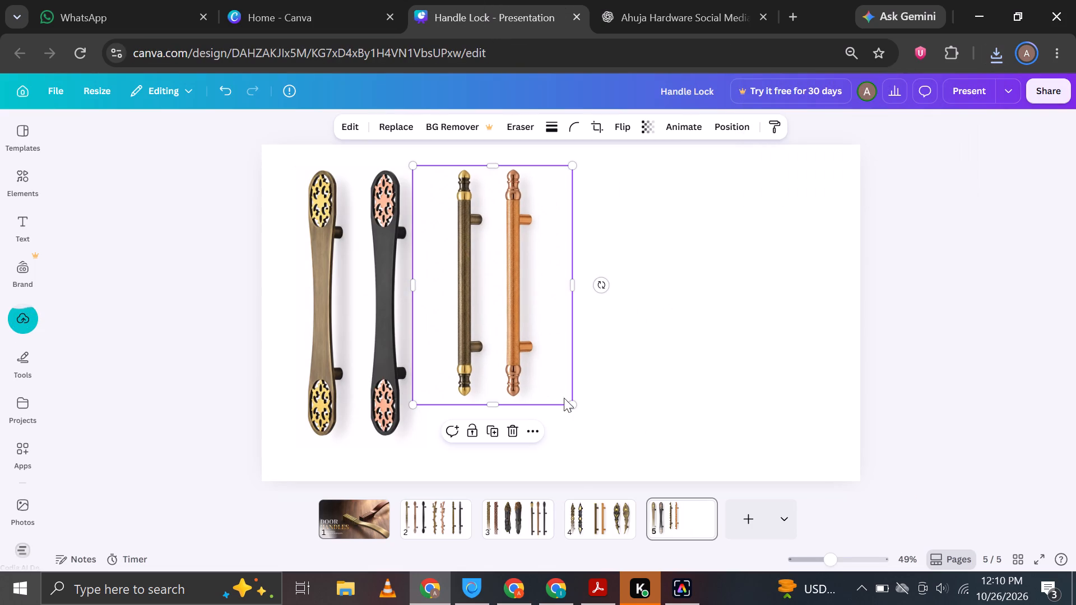
Crop the blank margins from both sides of the SIMBA handles image on page 5, to a width of about 360.
left_click_drag(576, 282, 560, 281)
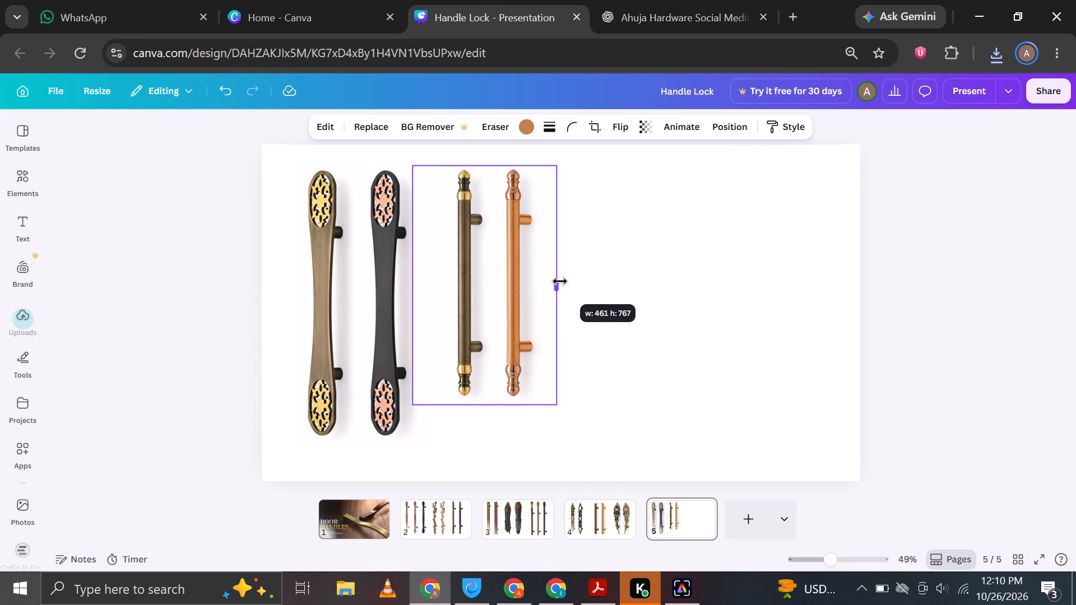
left_click_drag(560, 281, 553, 281)
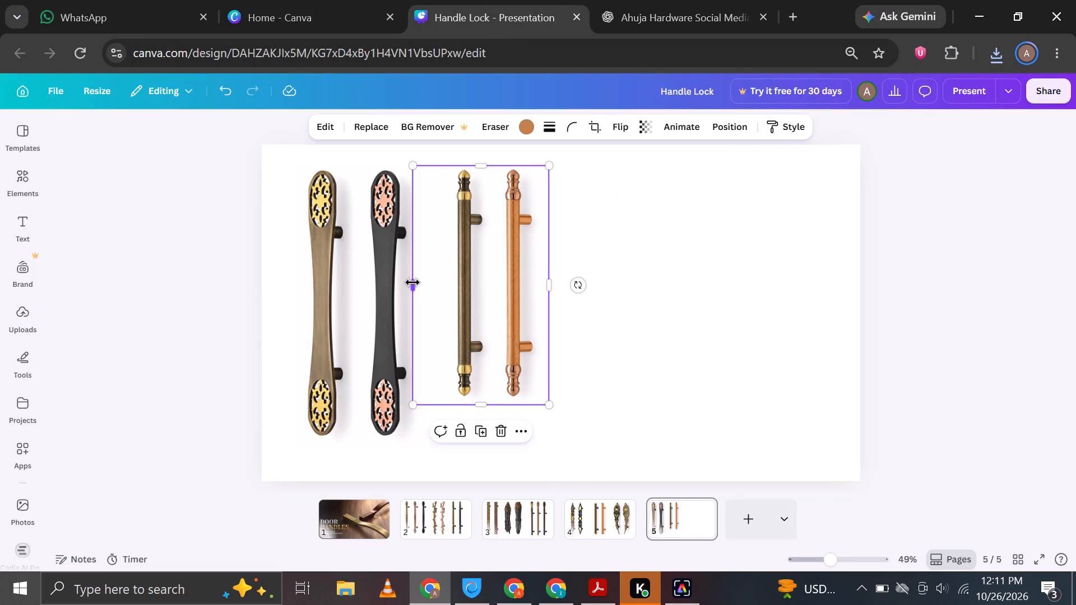
left_click_drag(412, 282, 436, 285)
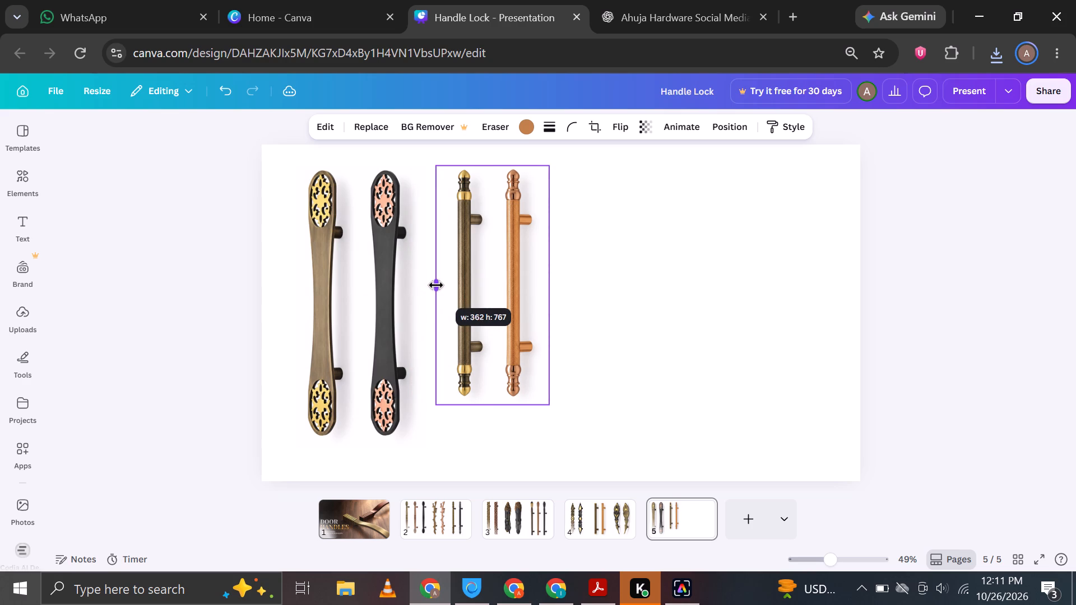
left_click_drag(436, 285, 437, 285)
left_click(647, 235)
Move the SIMBA handles slightly closer to the WION handles and enlarge them proportionally to nearly the same height, comparing both images' bounds.
left_click_drag(500, 246, 494, 245)
left_click_drag(547, 403, 555, 409)
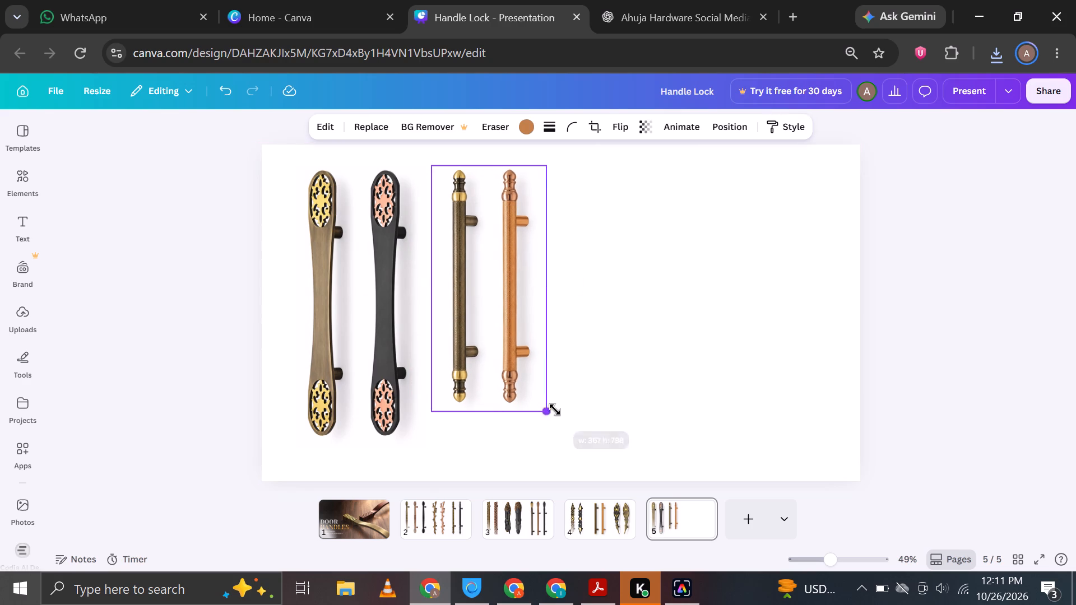
left_click_drag(555, 409, 574, 435)
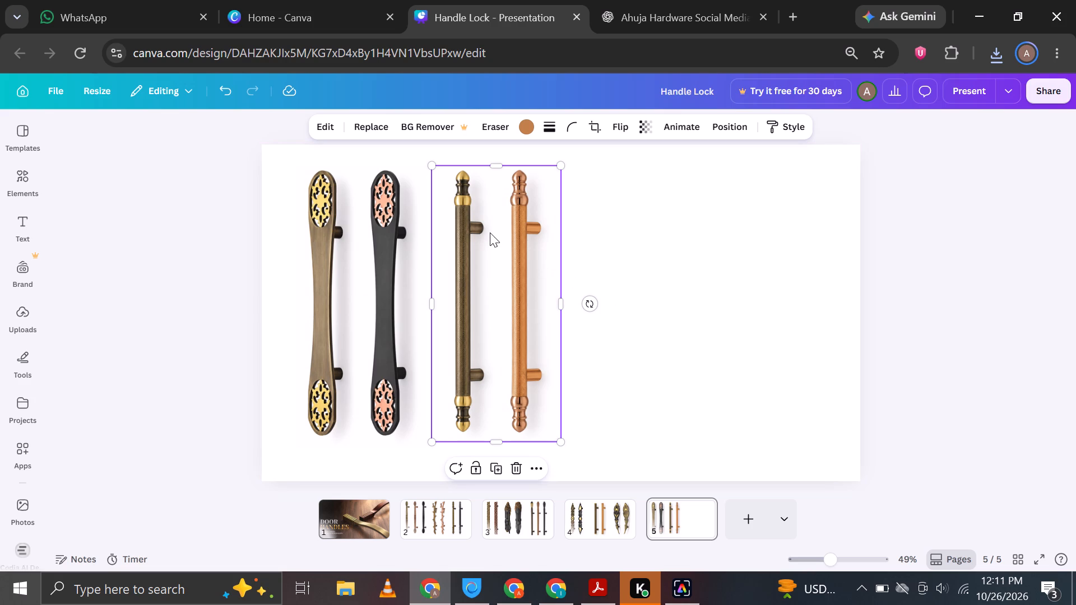
left_click(607, 193)
left_click_drag(236, 198, 242, 198)
left_click_drag(253, 198, 556, 241)
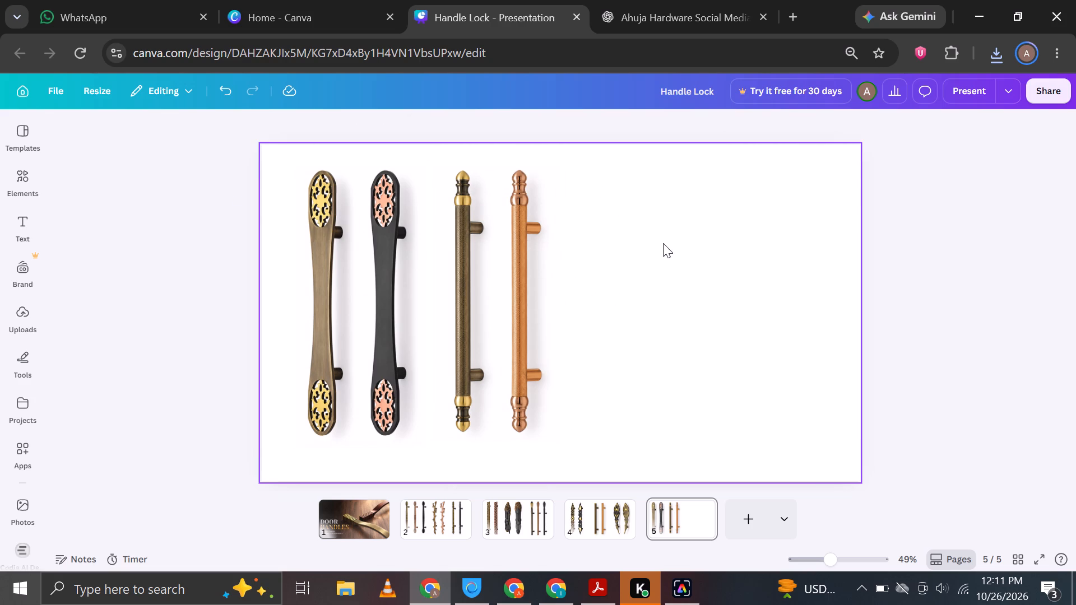
left_click_drag(663, 243, 348, 245)
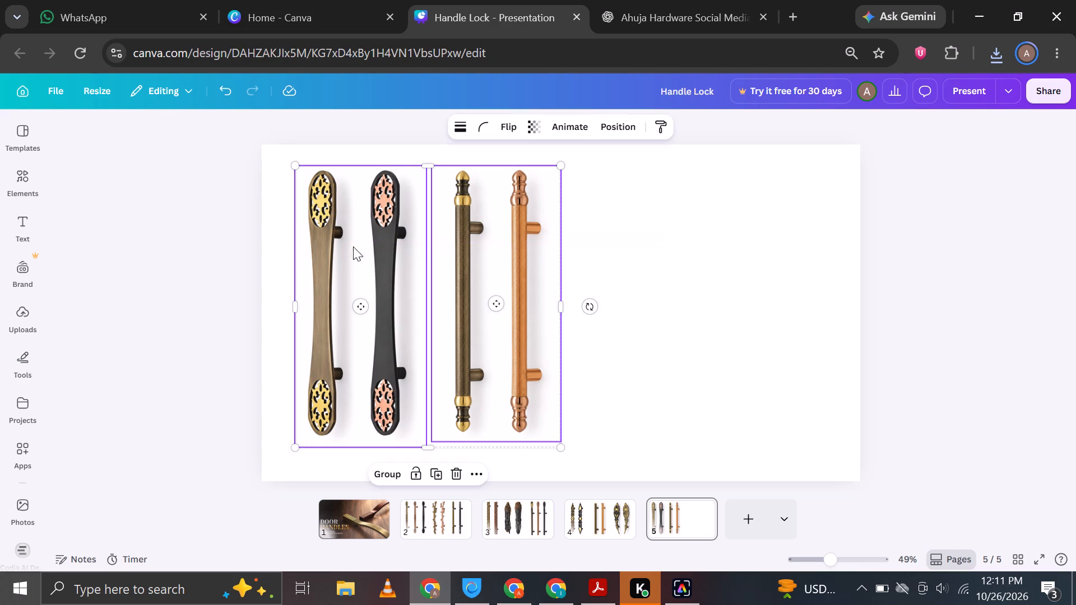
left_click(628, 245)
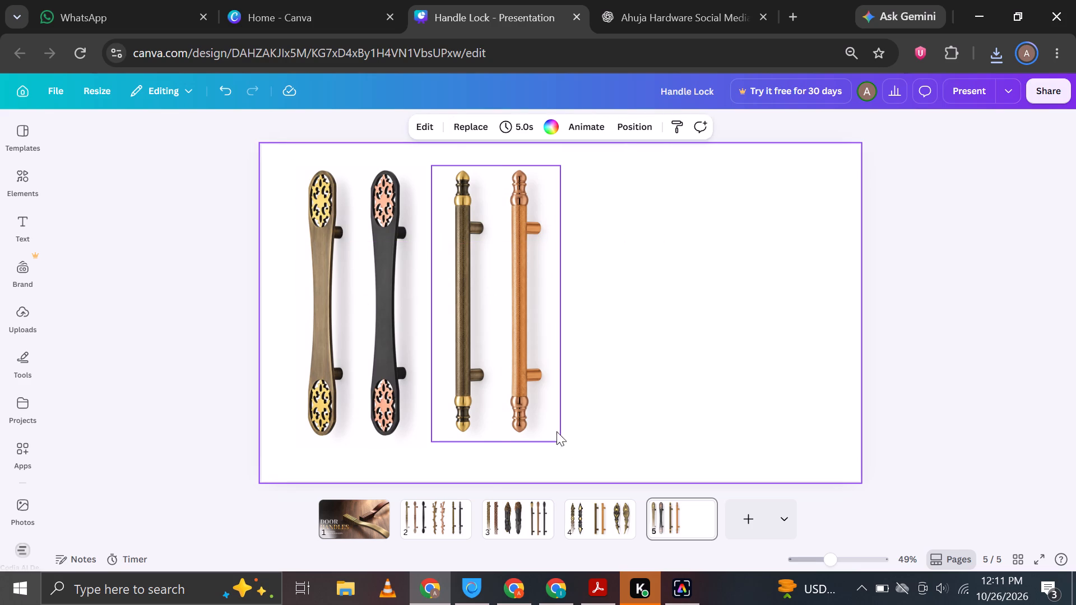
Fine-tune the SIMBA handles image proportionally to about 429 by 919 so its handles match the WION handles' length.
left_click(531, 418)
left_click_drag(562, 444, 569, 451)
left_click(680, 277)
left_click(514, 259)
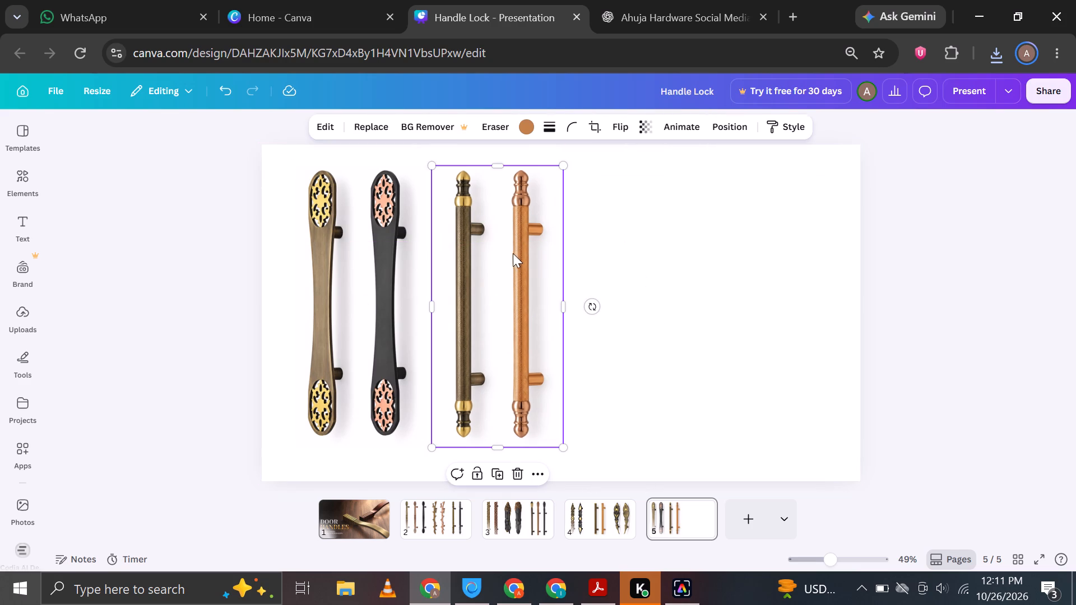
left_click(430, 166)
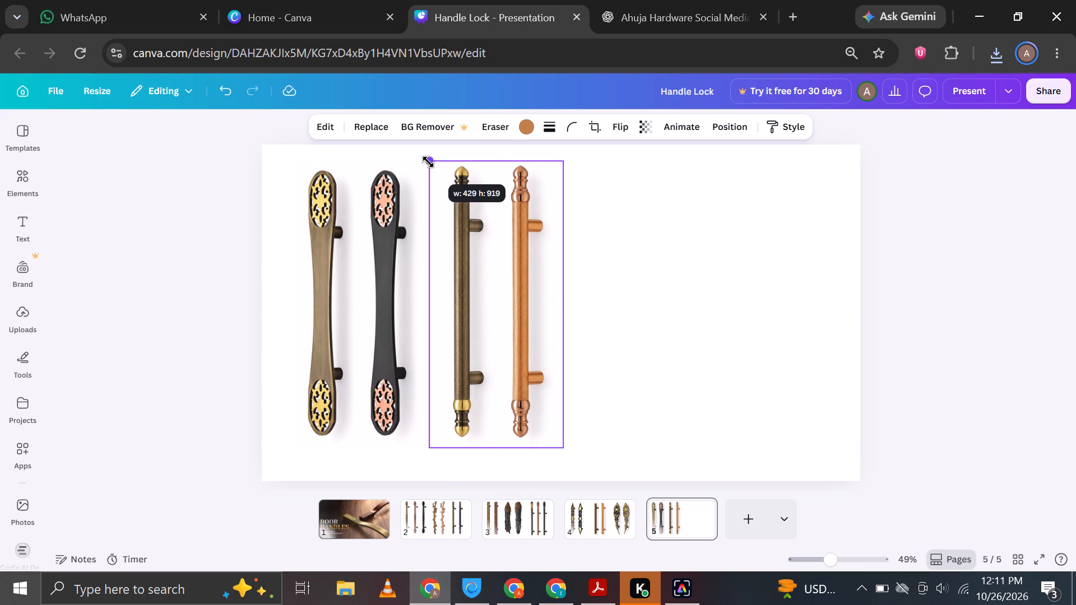
left_click(679, 229)
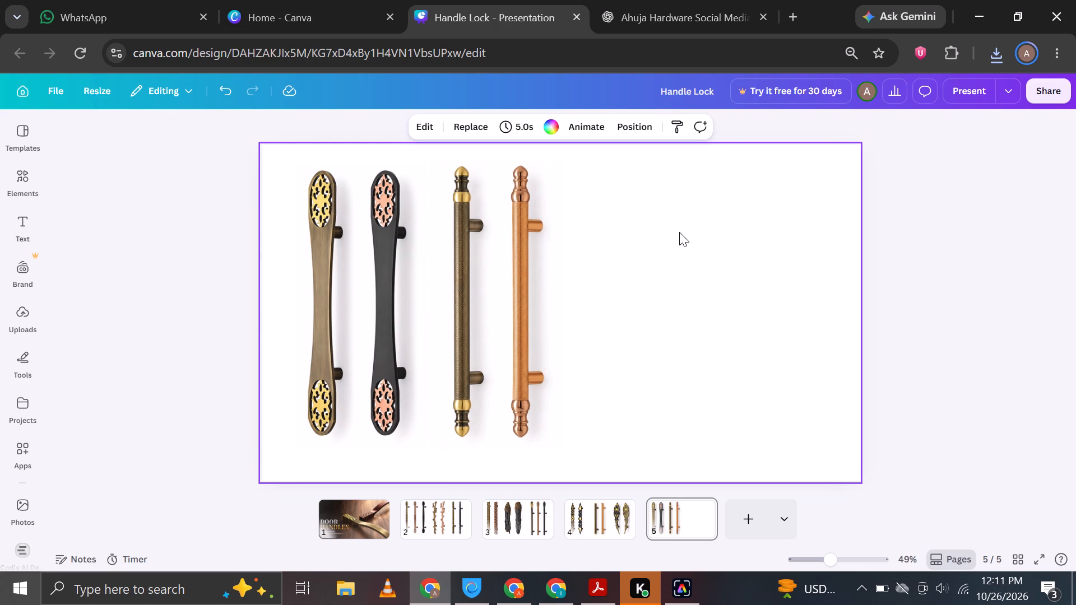
Switch to the KOIN catalog PDF and copy the picture area with the two ZUSO door handles on page 15.
left_click(607, 581)
scroll(778, 326, "down", 1)
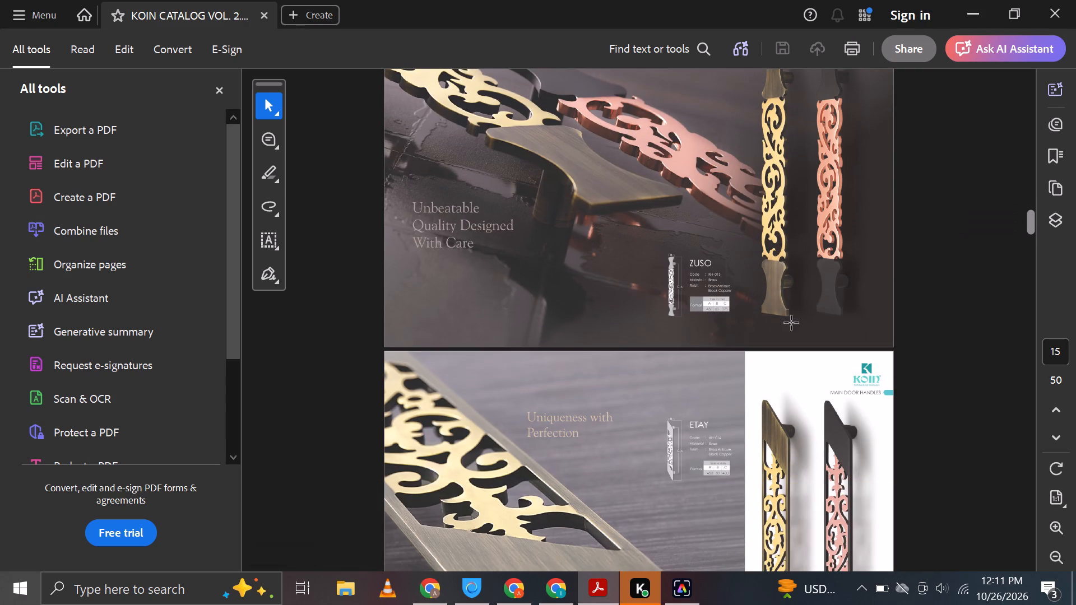
left_click(1032, 229)
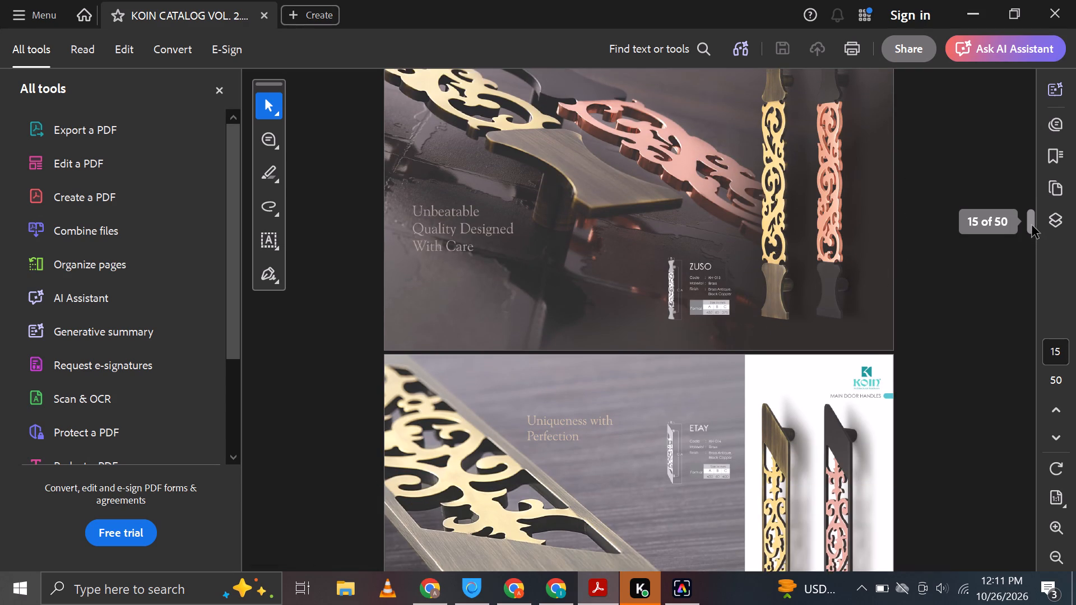
left_click_drag(1032, 226, 1024, 232)
left_click_drag(1024, 230, 1024, 225)
left_click(1025, 223)
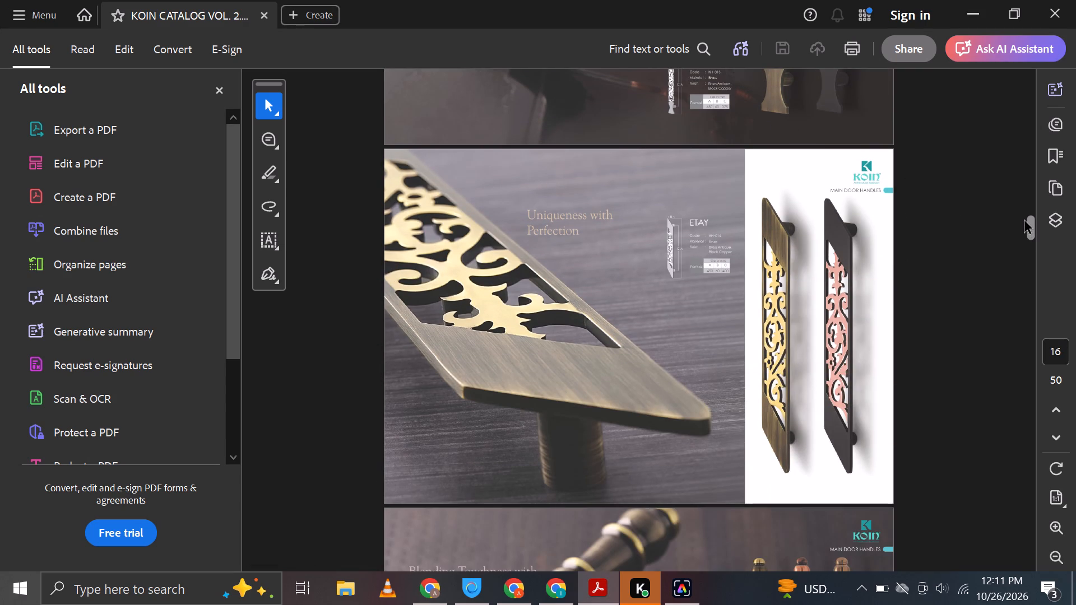
left_click_drag(1035, 226, 1036, 214)
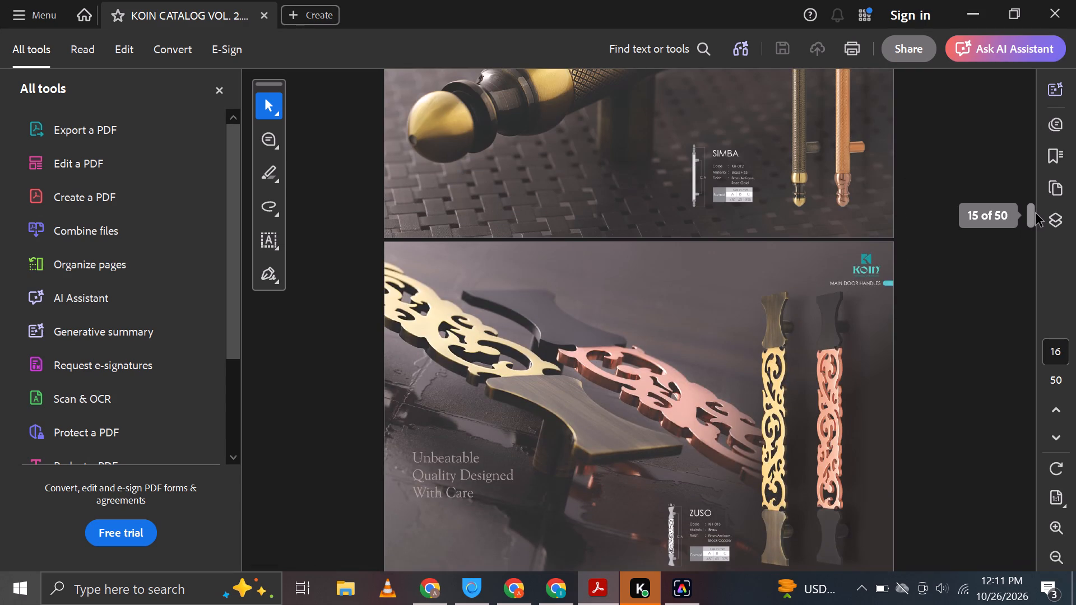
key("Down")
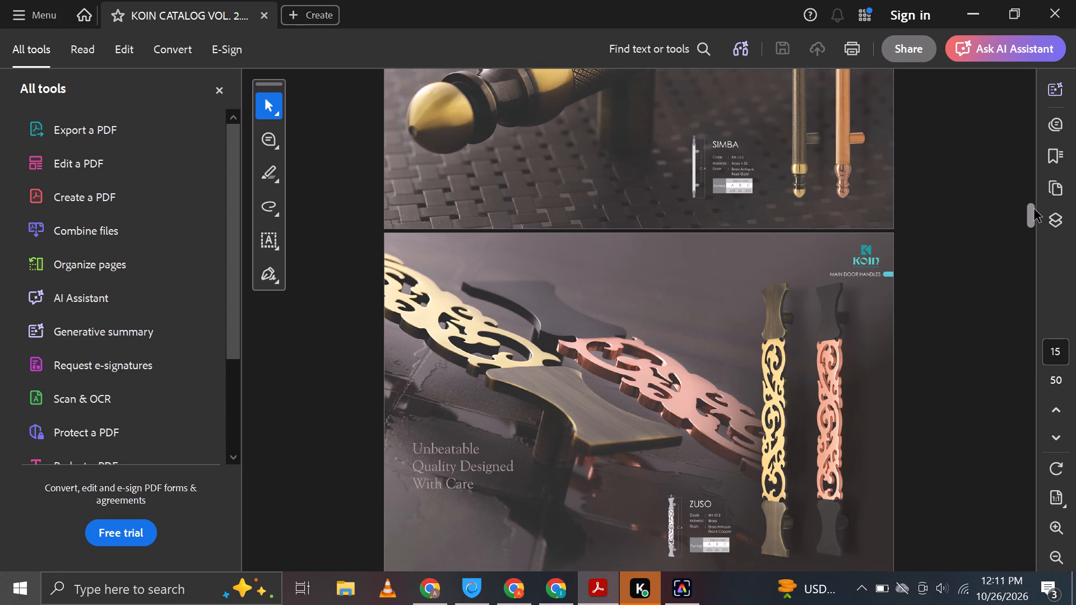
key("Down")
key("Down")
key("Down")
key("Down")
key("Down")
key("Down")
key("Down")
key("Down")
key("Down")
key("Down")
key("Down")
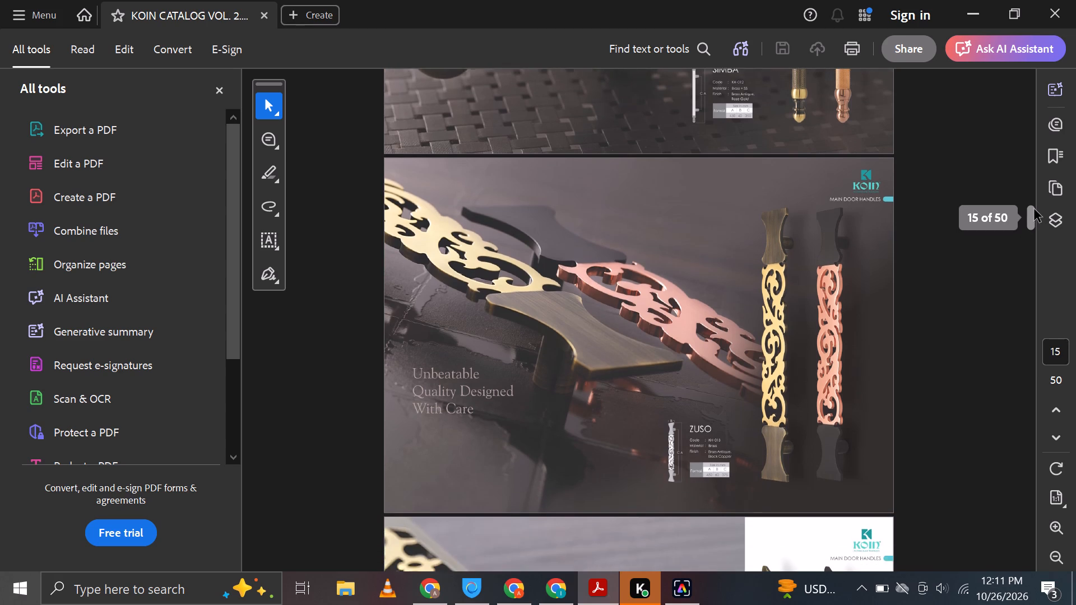
key("Down")
key("Down")
key("Down")
key("Down")
key("Down")
key("Down")
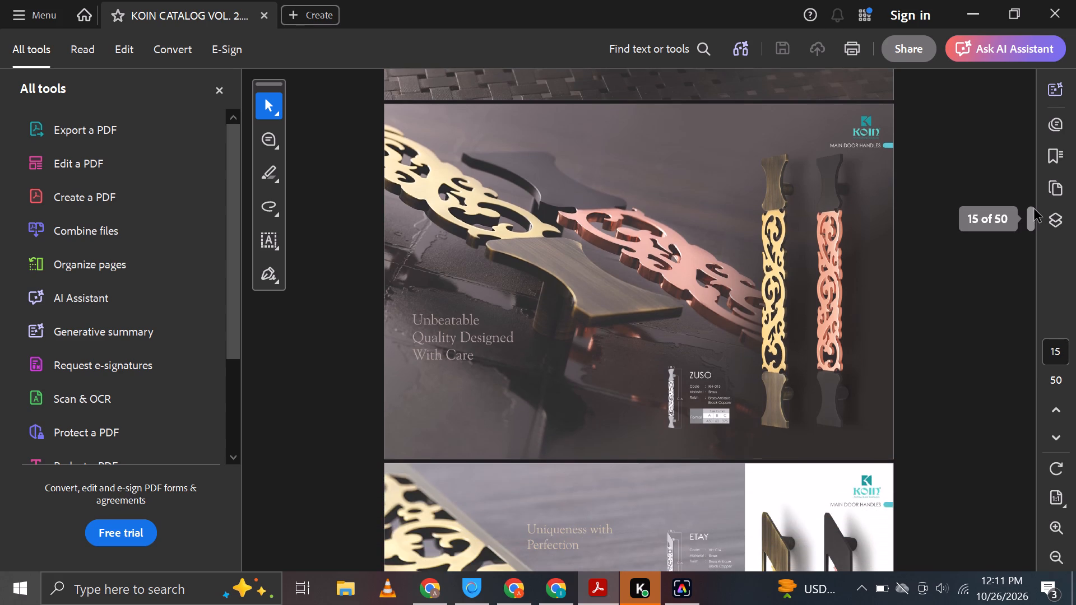
left_click_drag(745, 151, 866, 442)
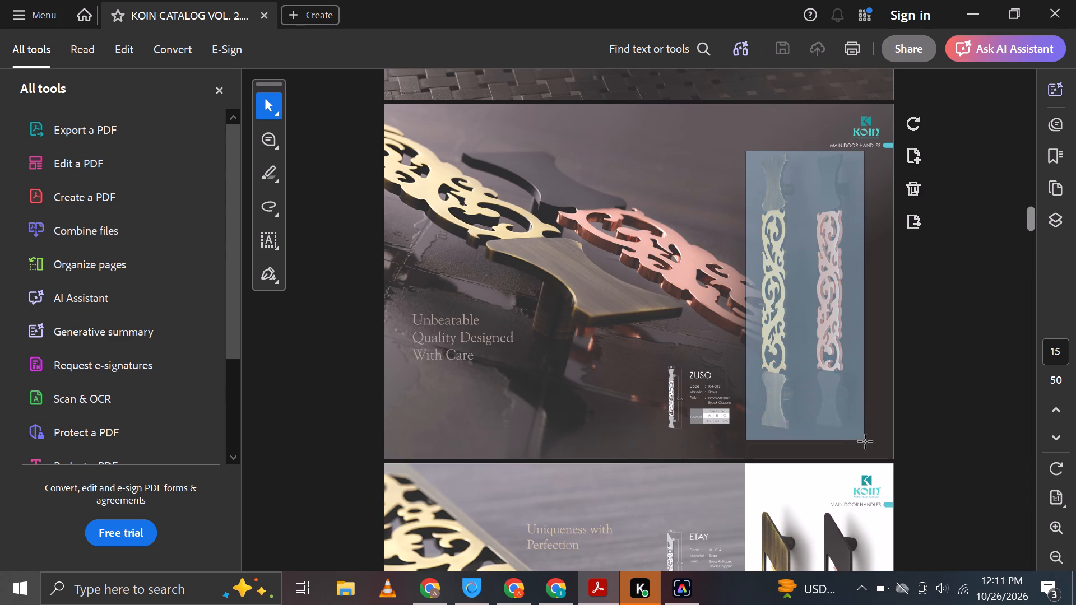
left_click_drag(866, 442, 872, 447)
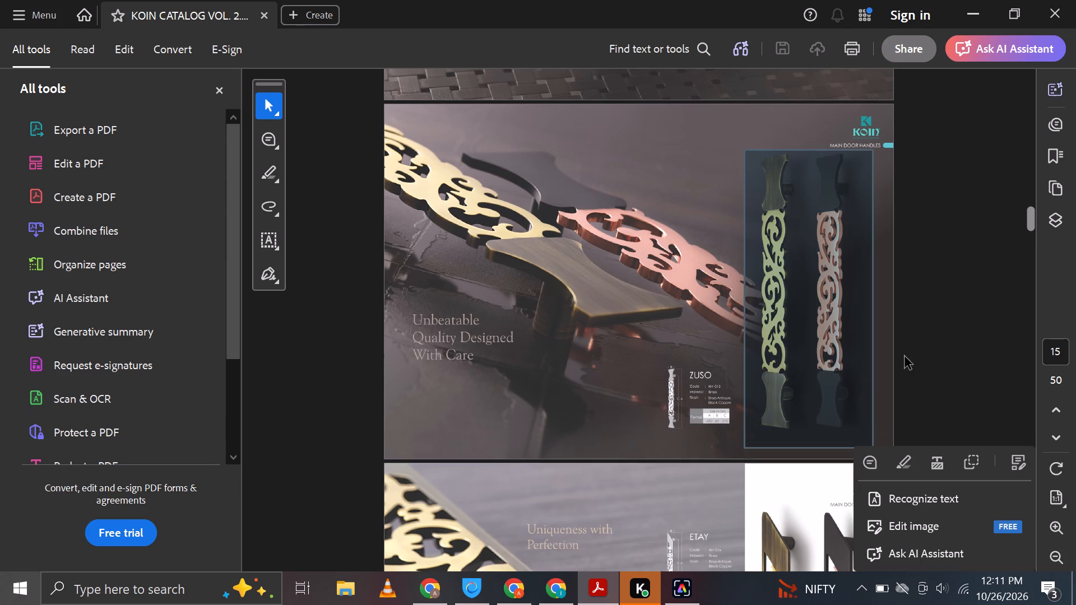